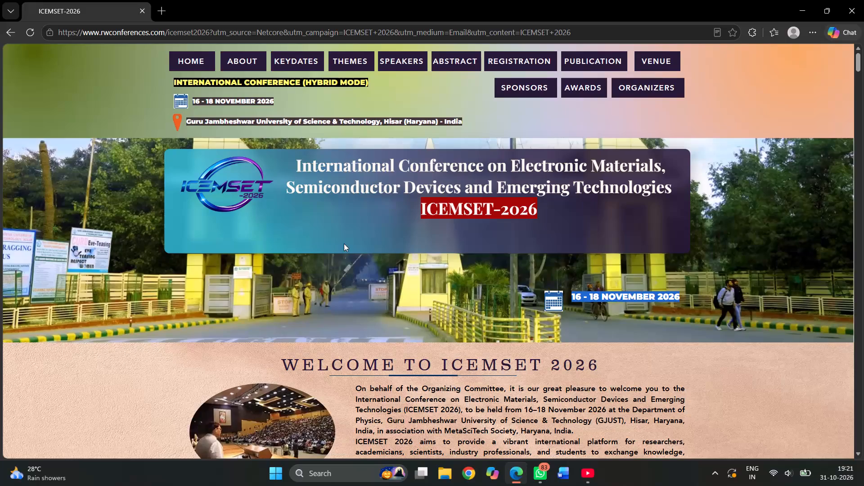
# Open the student abstract submission form from the abstract section of the ICEMSET 2026 conference website.
pyautogui.click(464, 63)
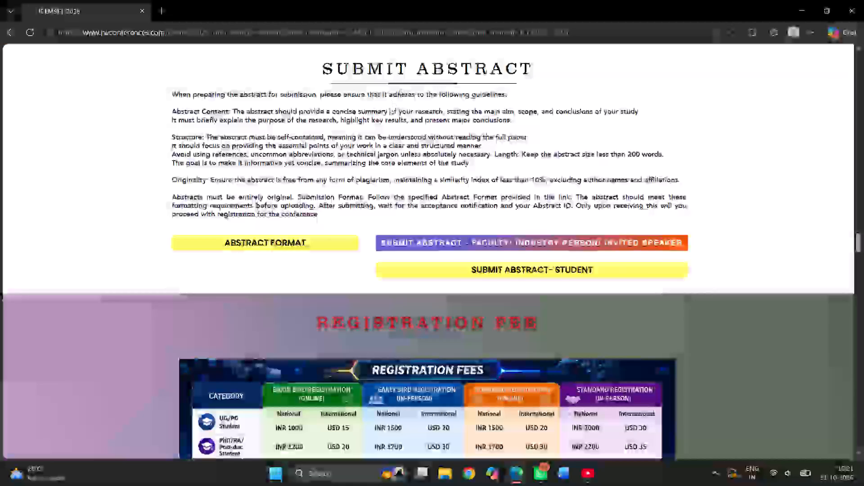
pyautogui.click(463, 274)
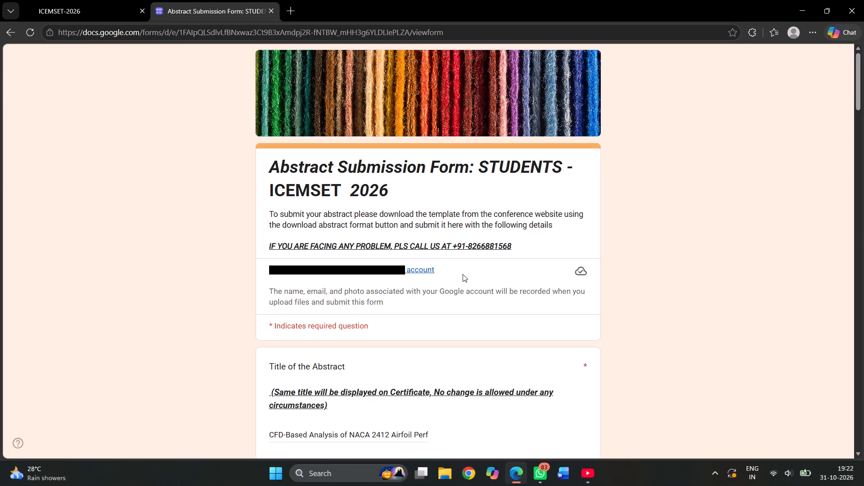
# Set the mode of presentation to Oral and the presenter's initials to Mr. in the submission form.
pyautogui.scroll(-2, 343, 354)
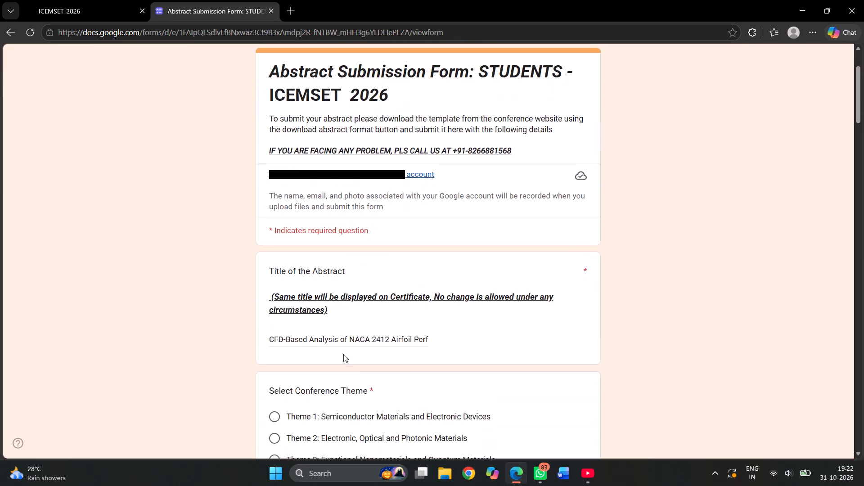
pyautogui.scroll(-6, 343, 354)
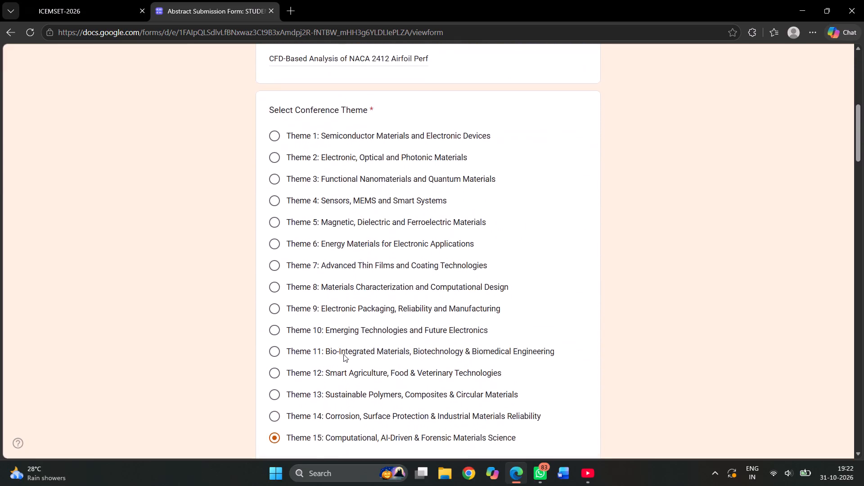
pyautogui.scroll(-3, 343, 354)
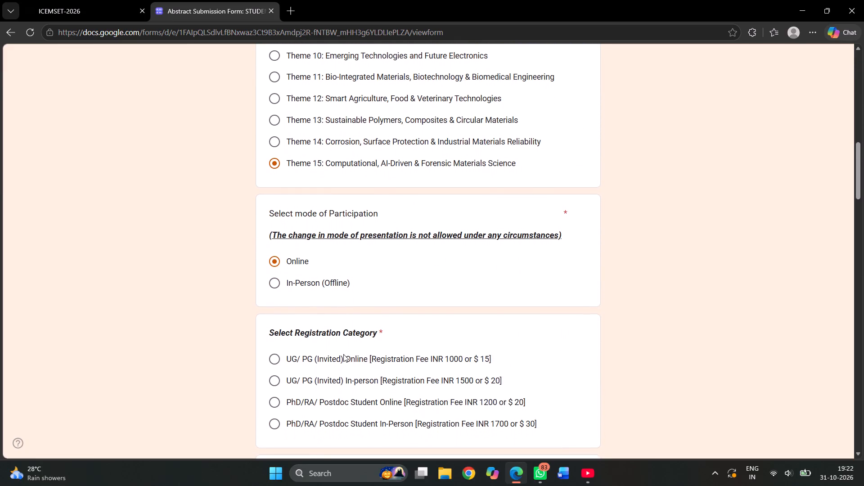
pyautogui.scroll(-2, 343, 354)
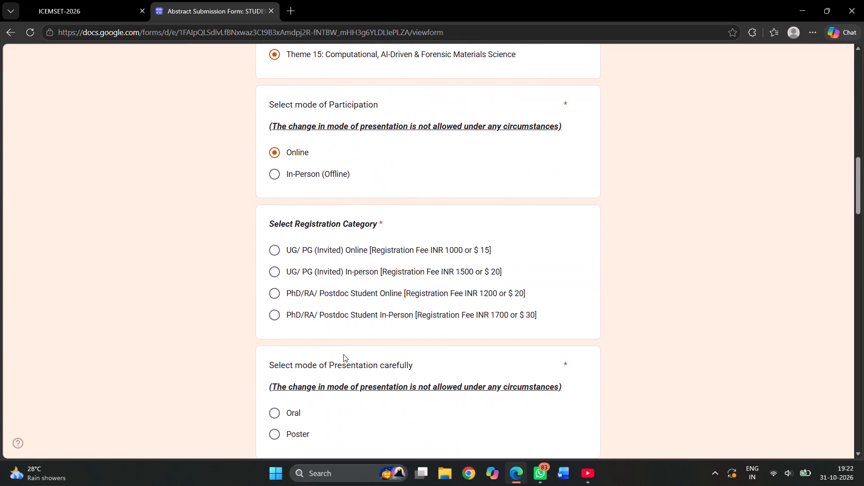
pyautogui.scroll(-2, 343, 354)
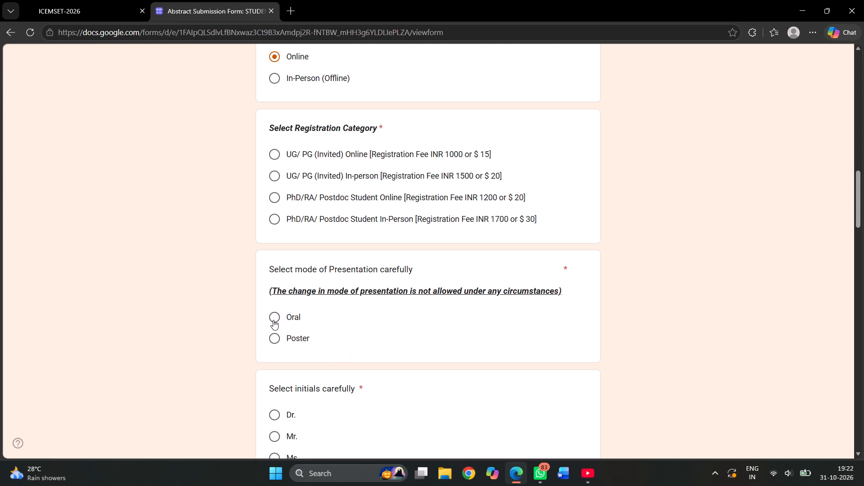
pyautogui.click(273, 318)
pyautogui.scroll(-4, 273, 318)
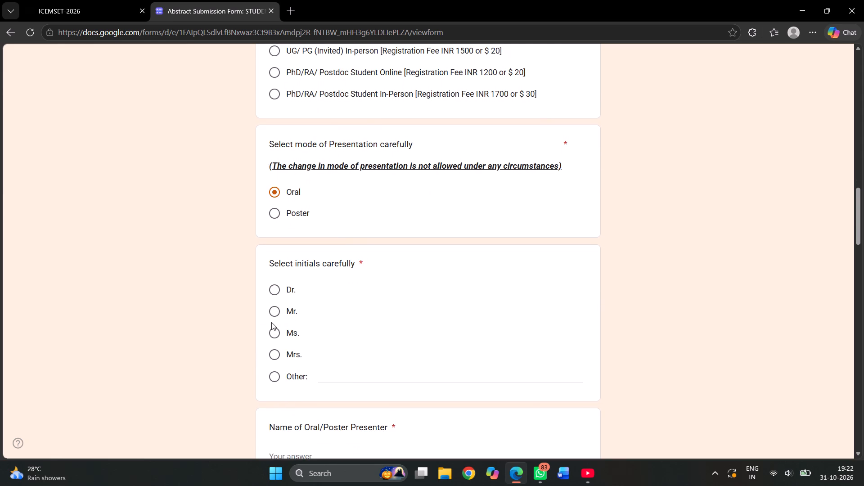
pyautogui.click(274, 310)
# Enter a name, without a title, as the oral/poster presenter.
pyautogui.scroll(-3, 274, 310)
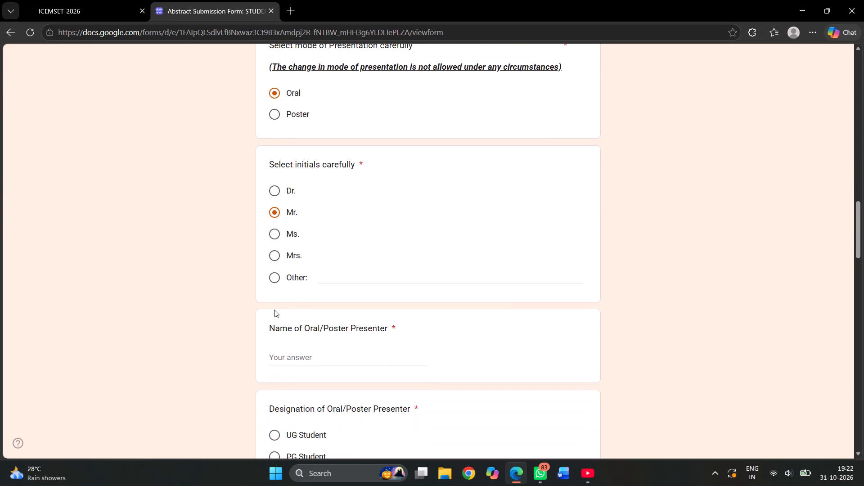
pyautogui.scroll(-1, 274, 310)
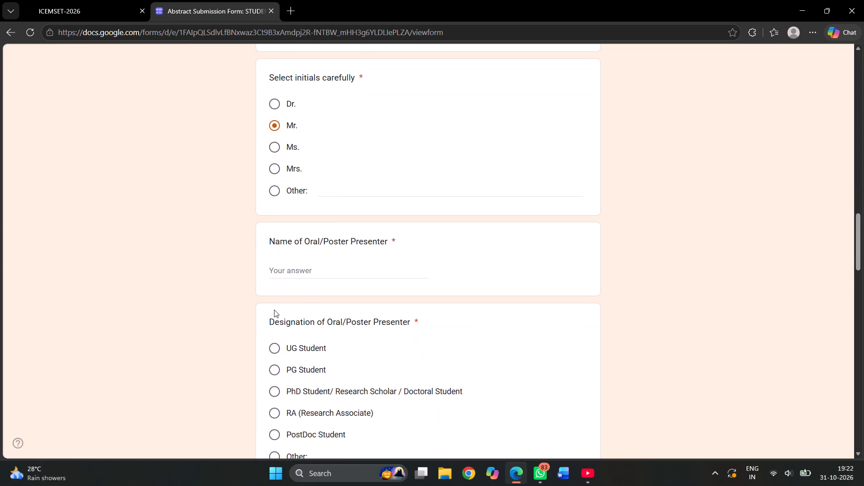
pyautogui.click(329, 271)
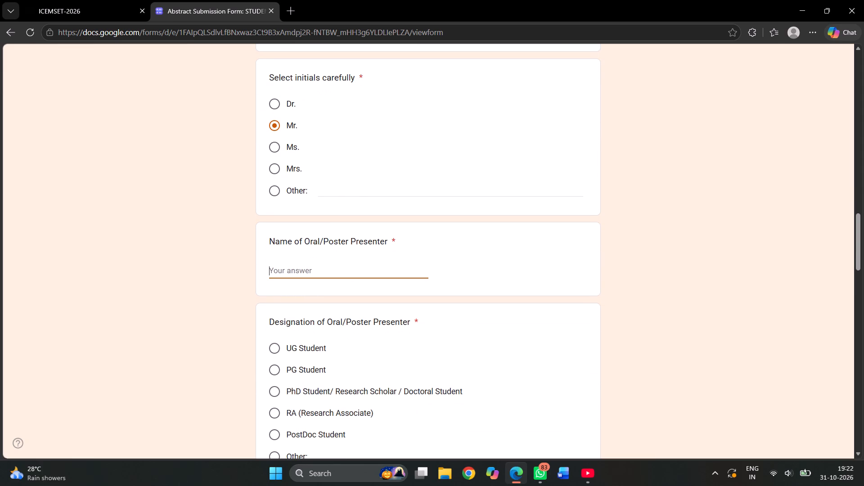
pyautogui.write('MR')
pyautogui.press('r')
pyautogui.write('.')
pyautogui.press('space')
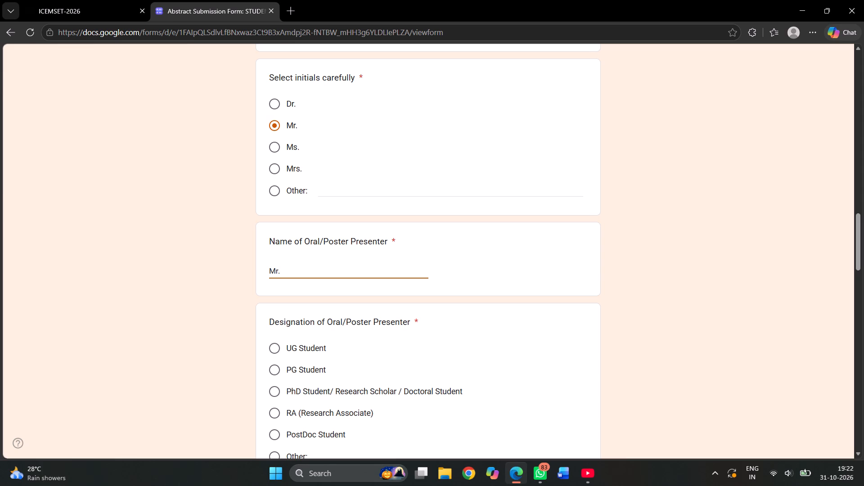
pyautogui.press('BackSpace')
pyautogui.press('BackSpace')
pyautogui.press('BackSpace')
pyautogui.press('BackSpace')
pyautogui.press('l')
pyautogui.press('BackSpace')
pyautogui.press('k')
# Clear the presenter name field and enter a different presenter's name in it.
pyautogui.scroll(-1, 329, 271)
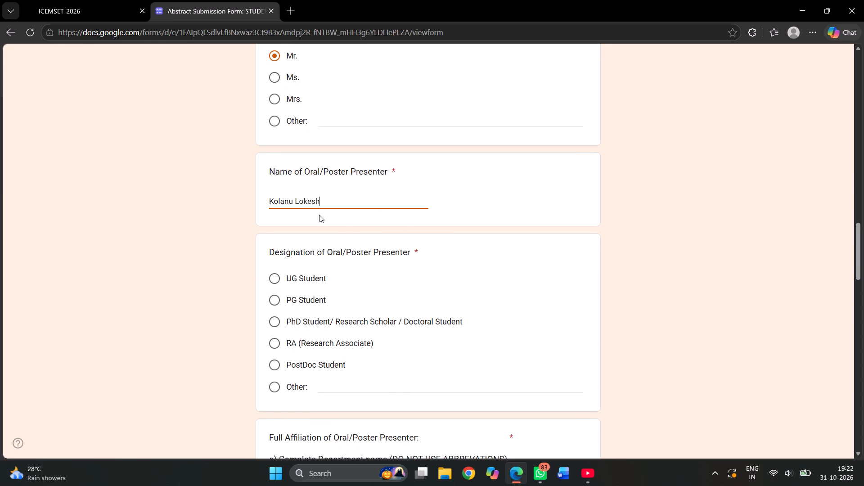
pyautogui.press('BackSpace')
pyautogui.press('BackSpace')
pyautogui.press('BackSpace')
pyautogui.press('BackSpace')
pyautogui.press('BackSpace')
pyautogui.press('BackSpace')
pyautogui.press('BackSpace')
pyautogui.press('BackSpace')
pyautogui.press('BackSpace')
pyautogui.press('BackSpace')
pyautogui.press('BackSpace')
pyautogui.press('BackSpace')
pyautogui.press('BackSpace')
pyautogui.press('BackSpace')
pyautogui.press('BackSpace')
pyautogui.press('BackSpace')
pyautogui.press('BackSpace')
pyautogui.press('BackSpace')
pyautogui.press('BackSpace')
pyautogui.press('BackSpace')
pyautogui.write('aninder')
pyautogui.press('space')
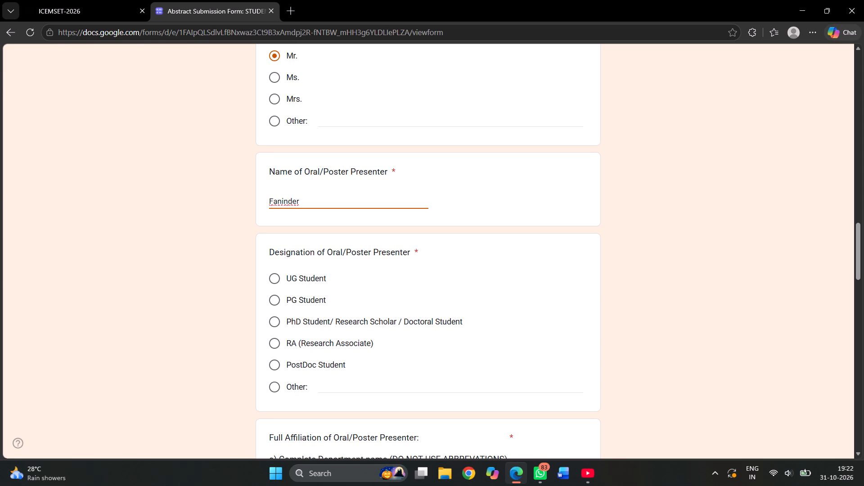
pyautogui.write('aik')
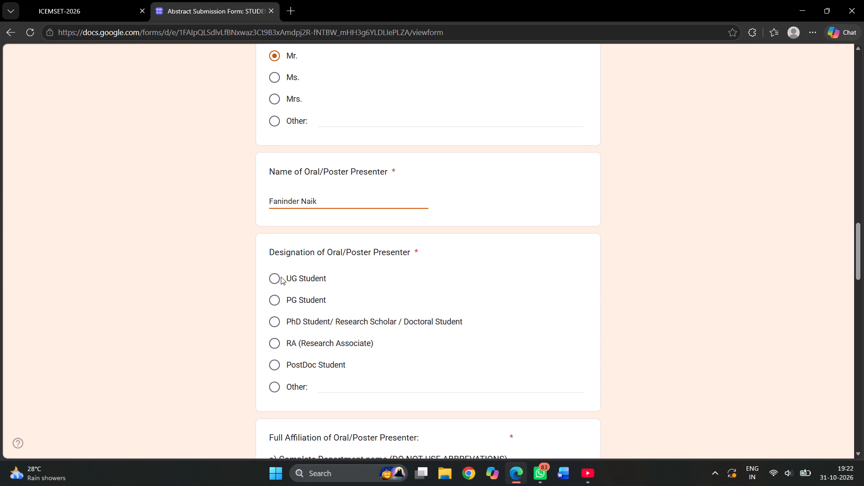
# Set the presenter's designation to UG Student.
pyautogui.click(275, 276)
# Enter Aeronautical Engineering as the complete department name in the presenter's affiliation.
pyautogui.scroll(-4, 275, 276)
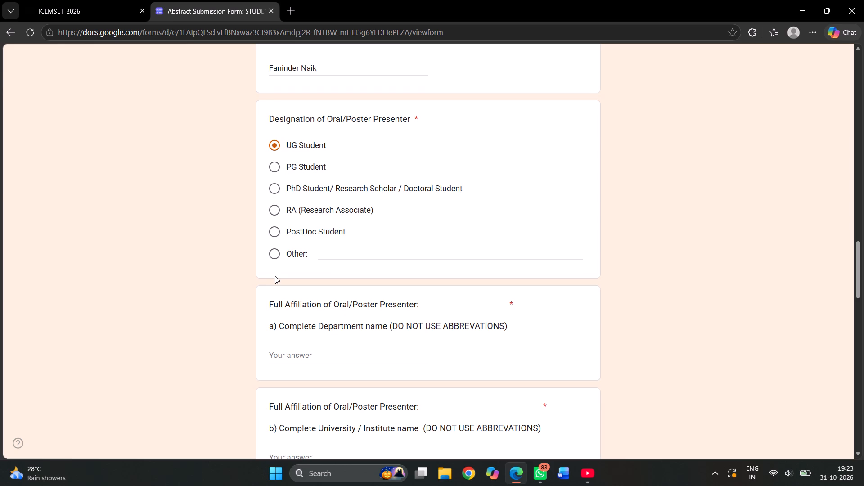
pyautogui.scroll(-1, 275, 276)
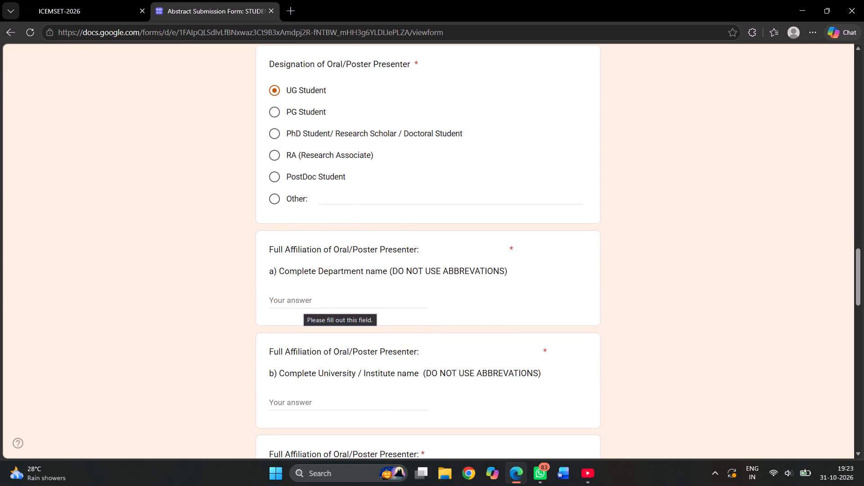
pyautogui.click(297, 306)
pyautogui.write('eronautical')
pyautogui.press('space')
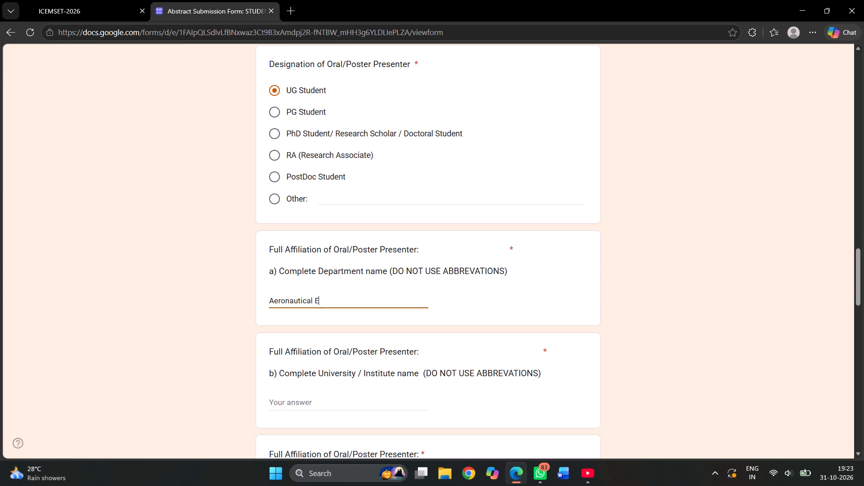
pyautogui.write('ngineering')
# Enter "Insititute of aeronautical engineering" as the complete university or institute name in the presenter's affiliation.
pyautogui.scroll(-2, 297, 306)
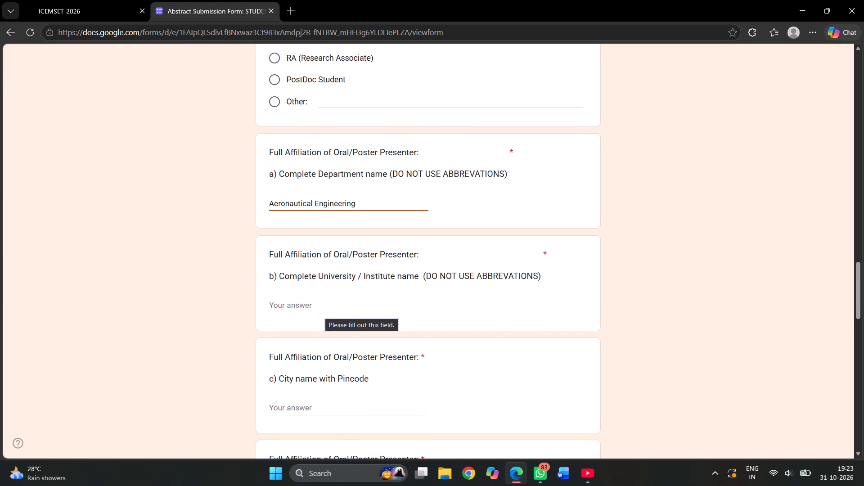
pyautogui.click(306, 305)
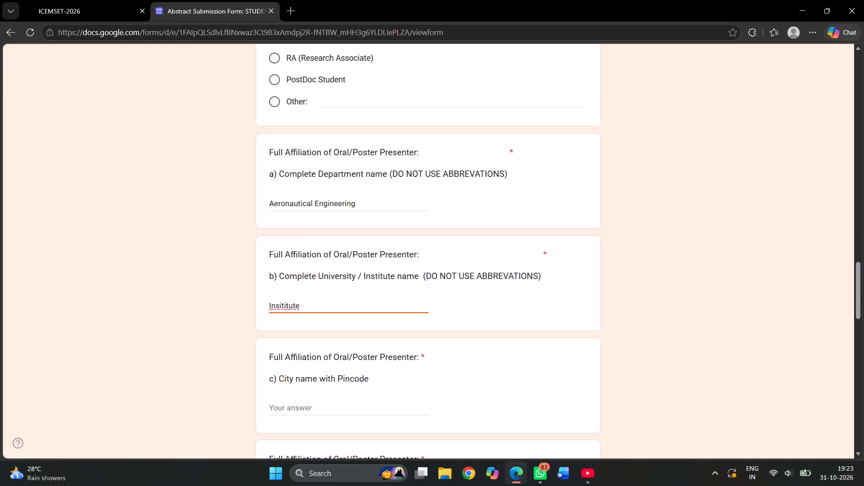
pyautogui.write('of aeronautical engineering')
# Enter the city as "Hyderabad-" in the affiliation's city name with pincode field.
pyautogui.scroll(-2, 313, 306)
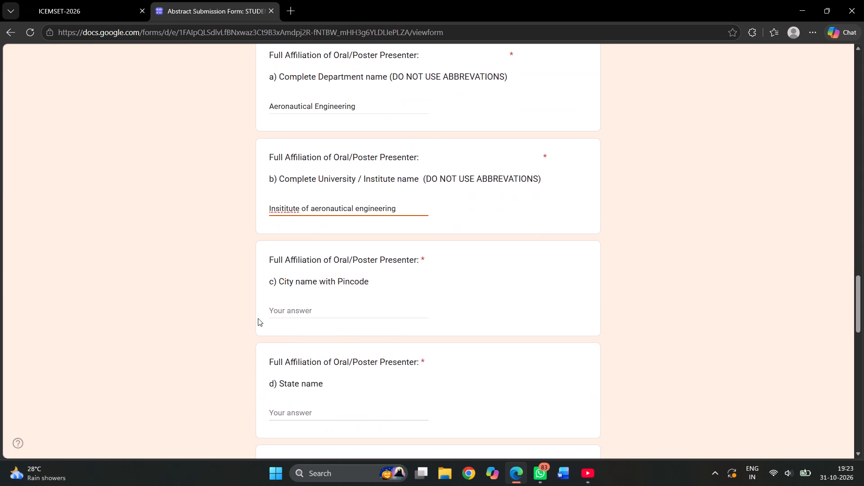
pyautogui.click(312, 310)
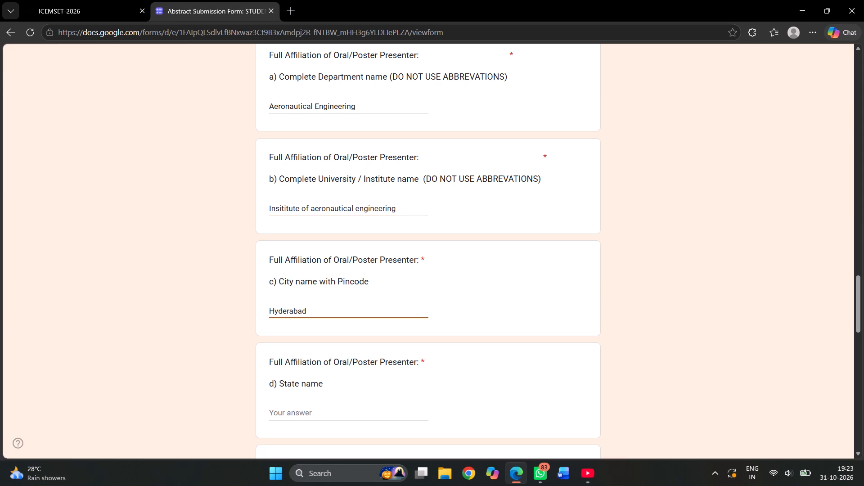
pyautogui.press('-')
# Search the web for the Hyderabad pincode in a new browser tab.
pyautogui.click(285, 5)
pyautogui.click(259, 227)
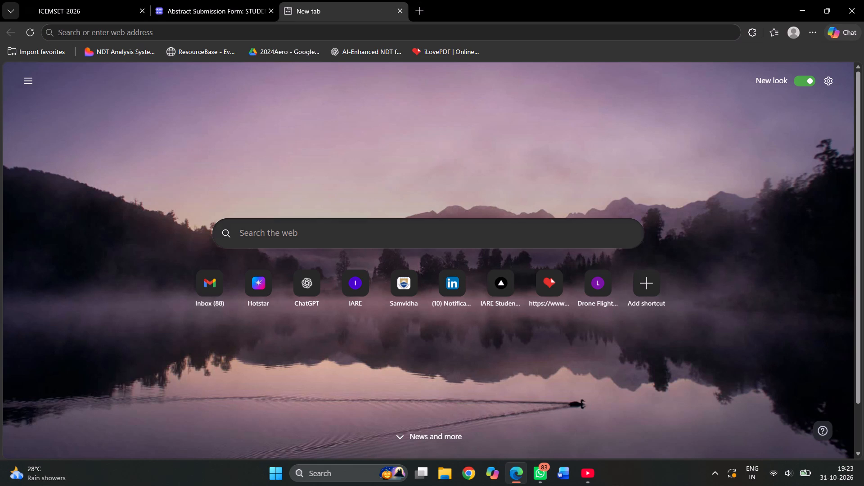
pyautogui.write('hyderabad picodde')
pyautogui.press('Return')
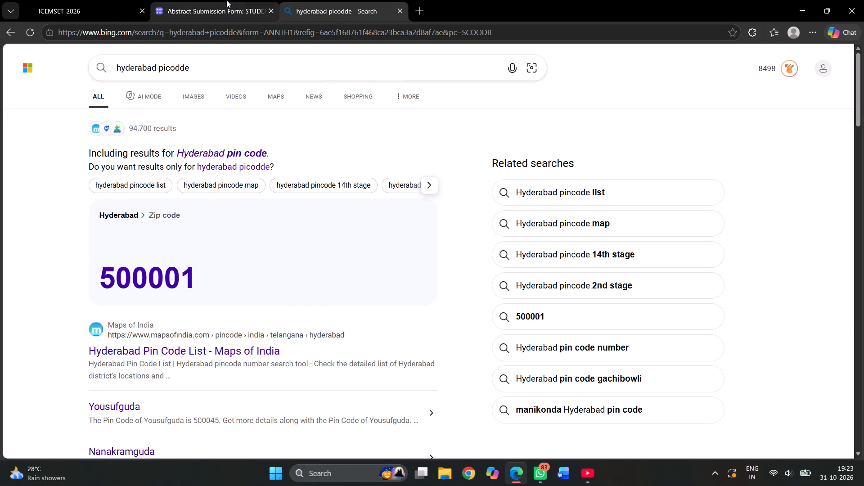
# Return to the submission form and append the pincode 500001 to the city name.
pyautogui.click(229, 0)
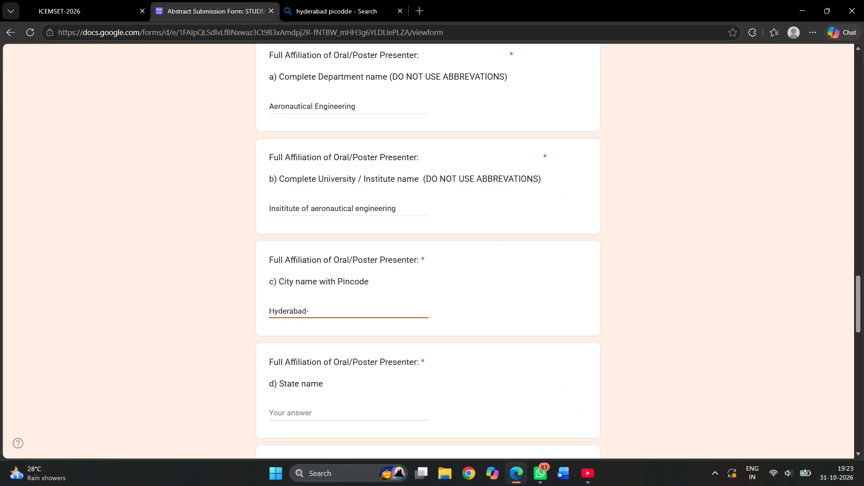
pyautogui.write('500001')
# Enter Telangana as the state name in the presenter's affiliation.
pyautogui.scroll(-1, 267, 367)
pyautogui.click(303, 359)
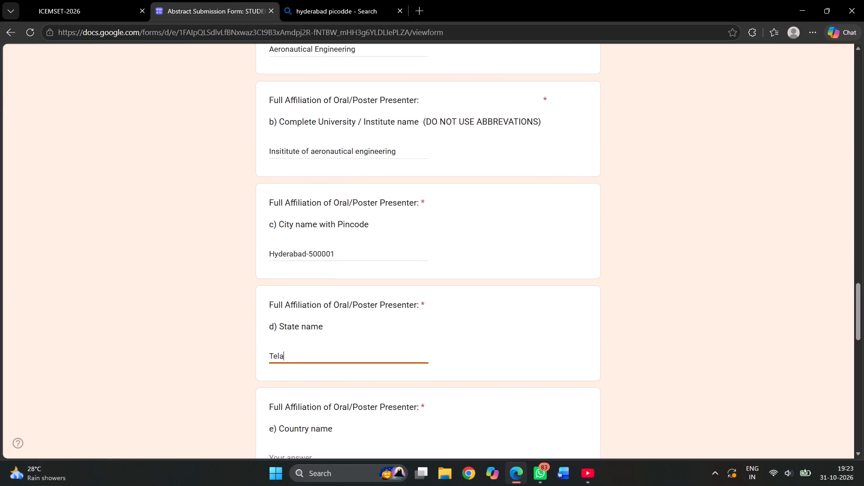
# Fill in the country name in the presenter's affiliation.
pyautogui.scroll(-2, 303, 359)
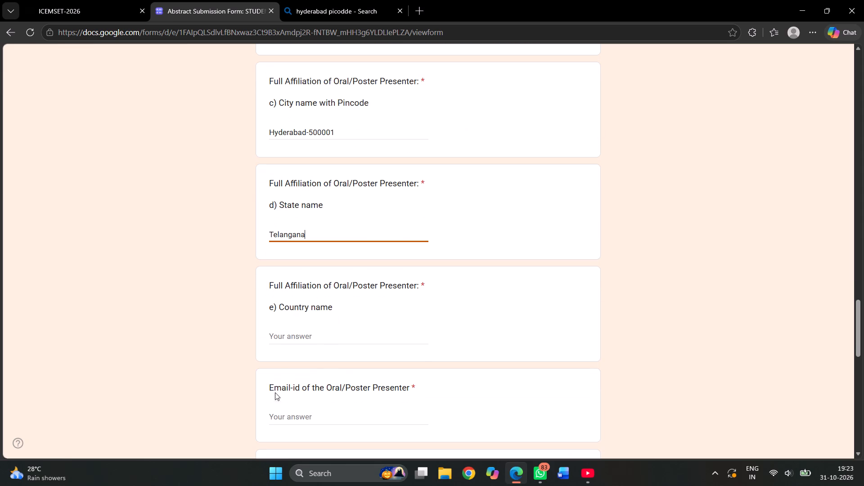
pyautogui.click(305, 337)
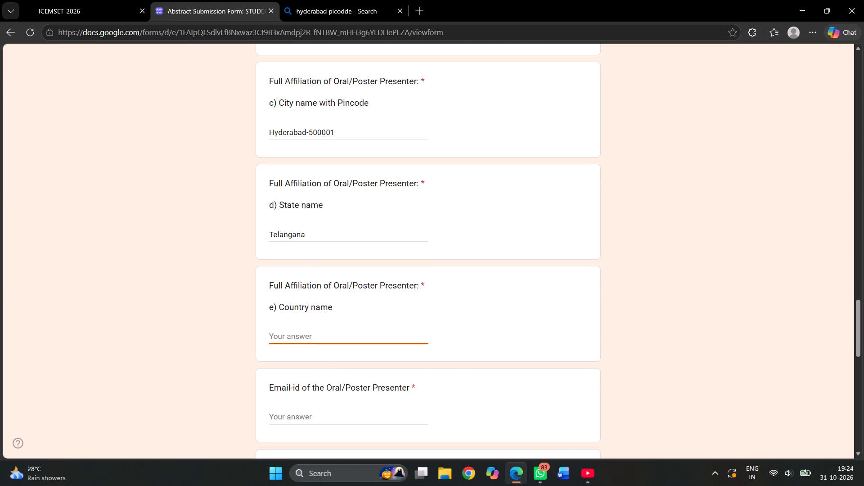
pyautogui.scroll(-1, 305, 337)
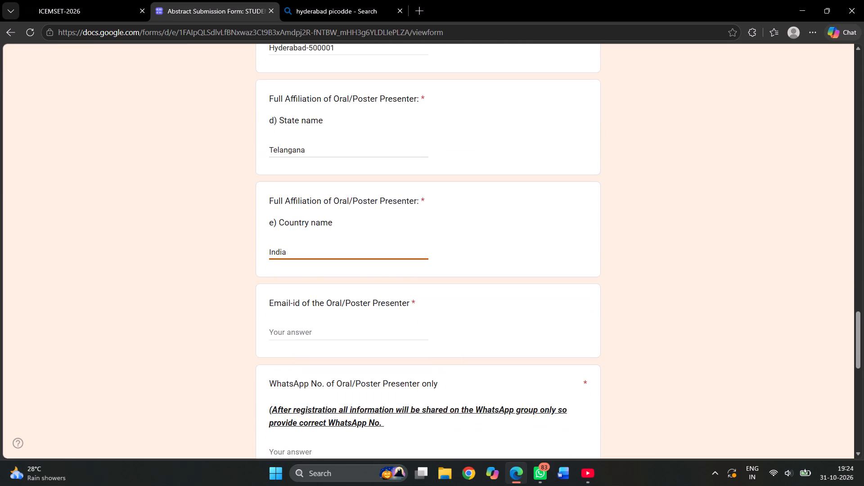
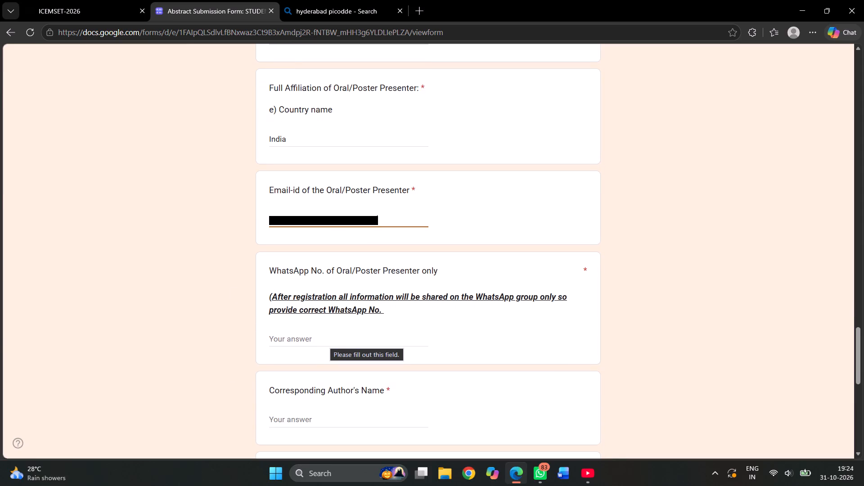
# Open the oral/poster presenter's WhatsApp number answer for editing.
pyautogui.click(292, 346)
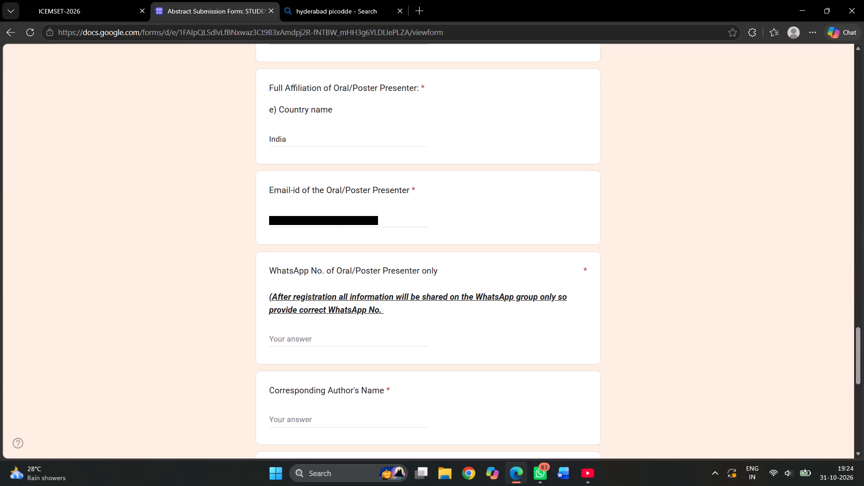
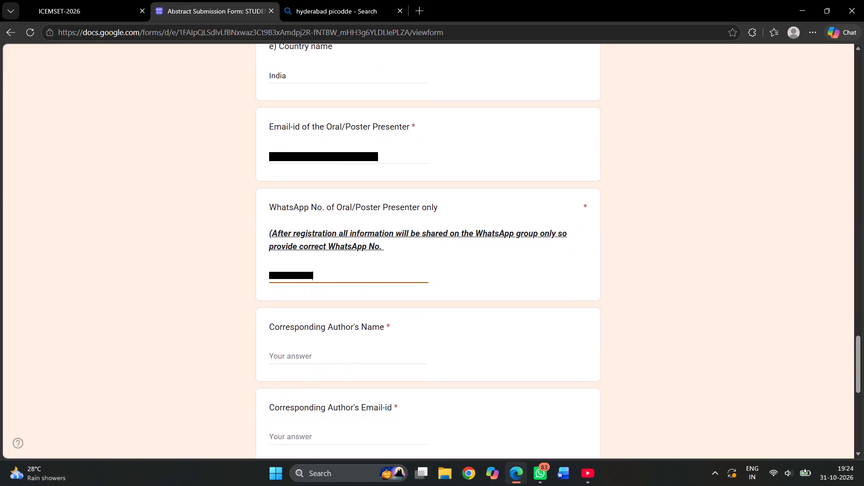
# Copy the "Corresponding Author's Name" question label from the form and open a new browser tab for looking it up.
pyautogui.click(331, 351)
pyautogui.scroll(-2, 224, 375)
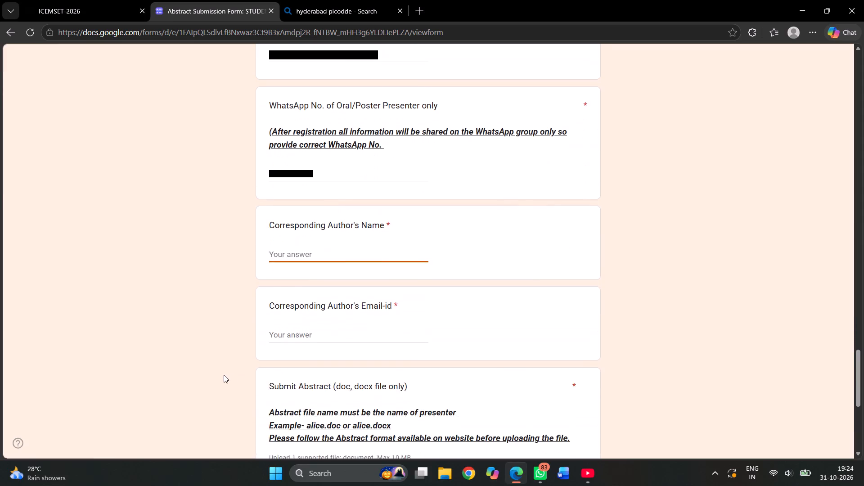
pyautogui.scroll(-1, 224, 375)
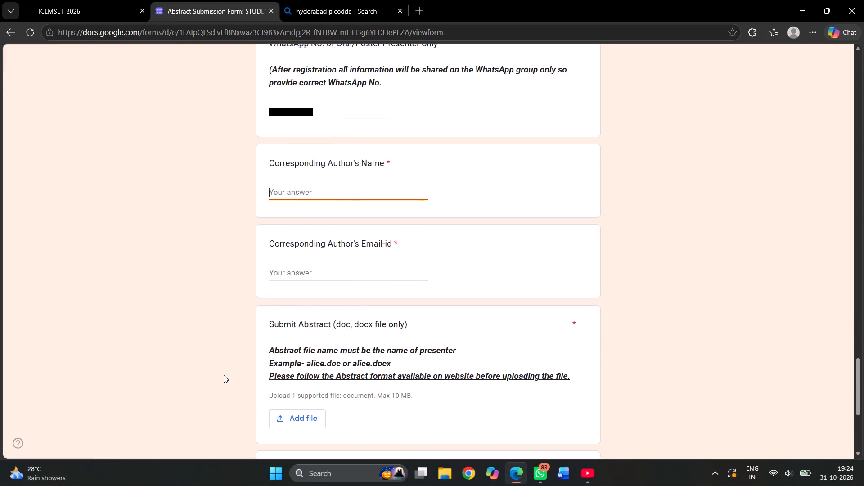
pyautogui.moveTo(390, 163); pyautogui.dragTo(285, 163)
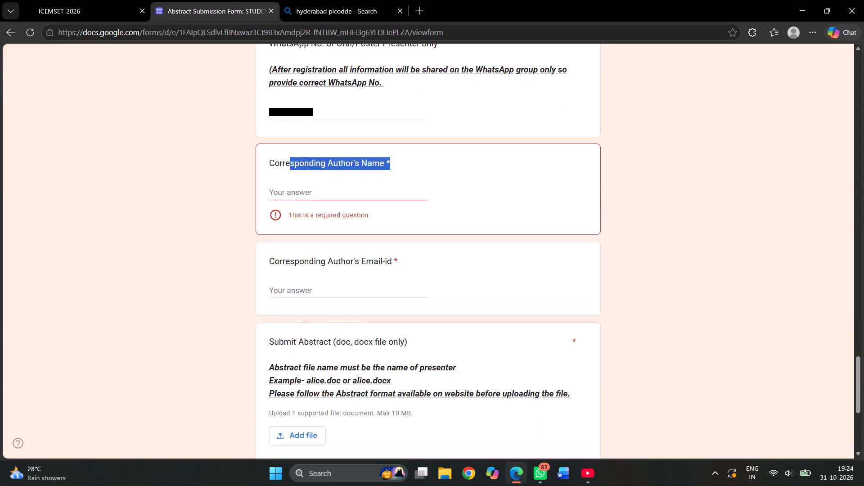
pyautogui.moveTo(285, 163); pyautogui.dragTo(268, 163)
pyautogui.hotkey('ctrl', 'c')
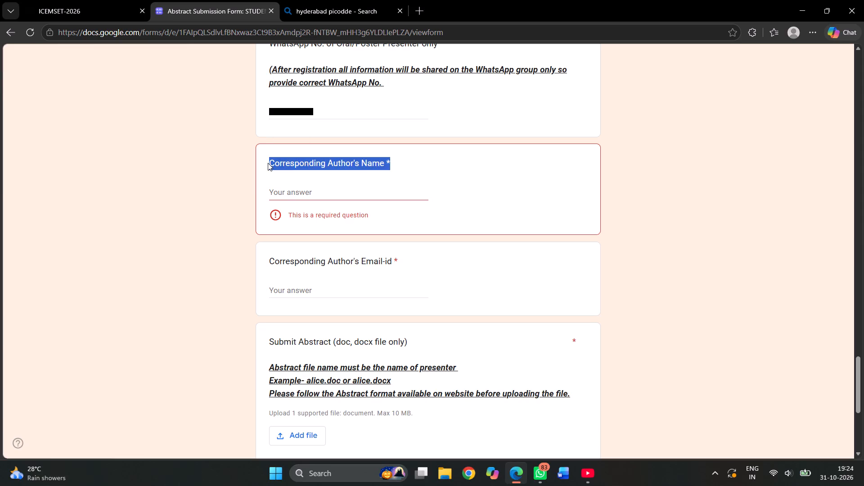
pyautogui.click(419, 4)
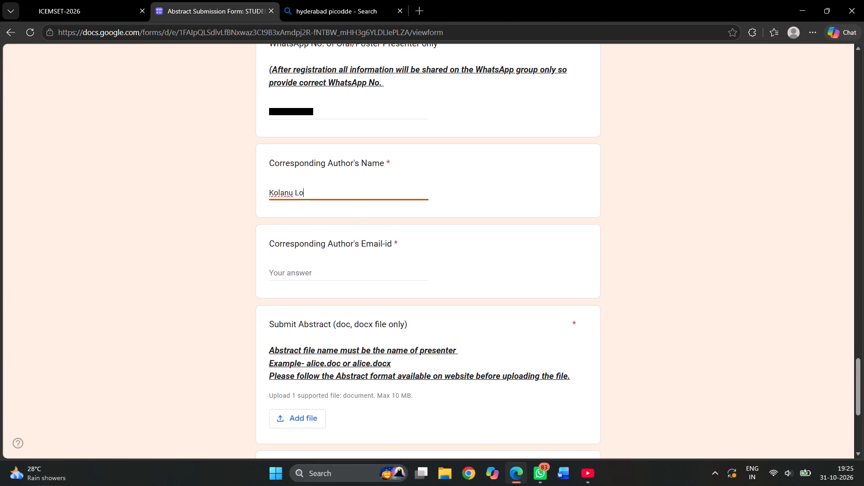
pyautogui.click(308, 269)
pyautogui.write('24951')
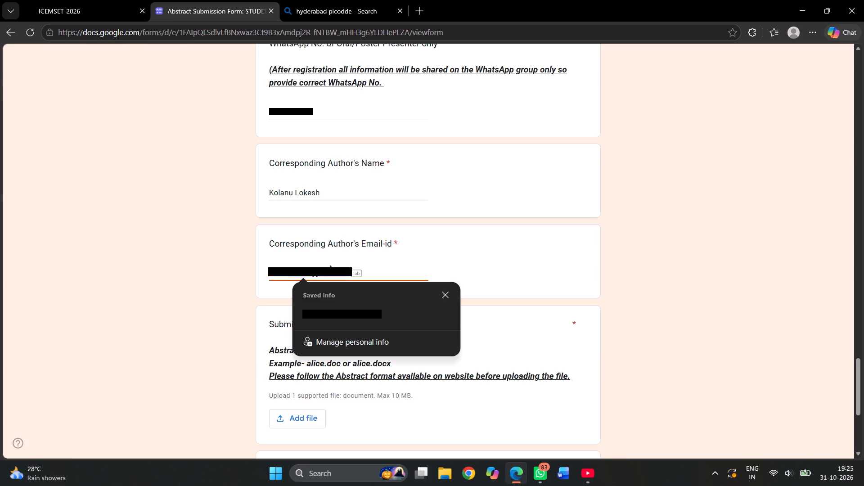
pyautogui.click(357, 310)
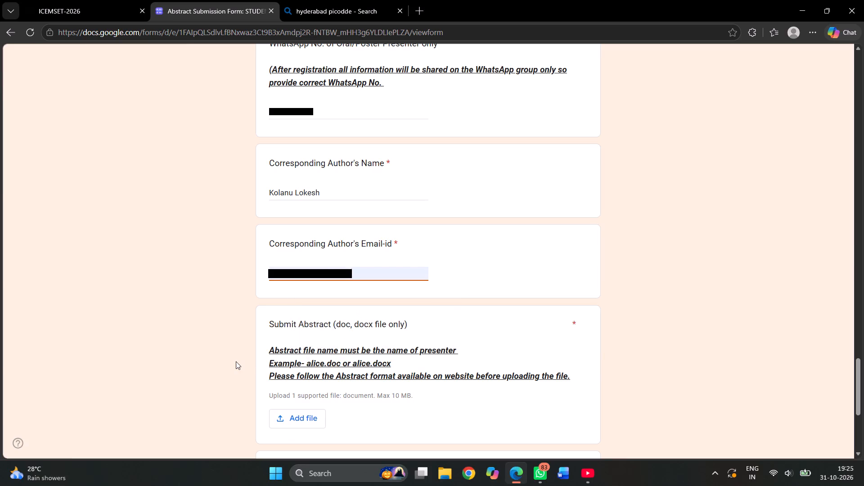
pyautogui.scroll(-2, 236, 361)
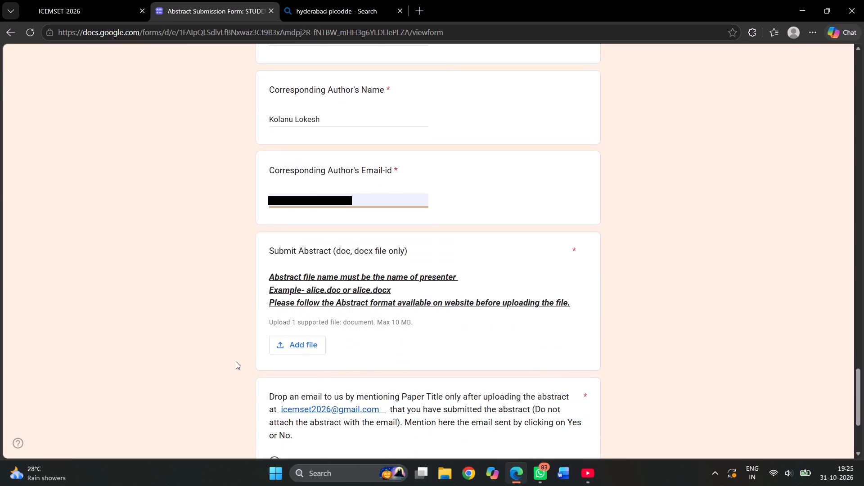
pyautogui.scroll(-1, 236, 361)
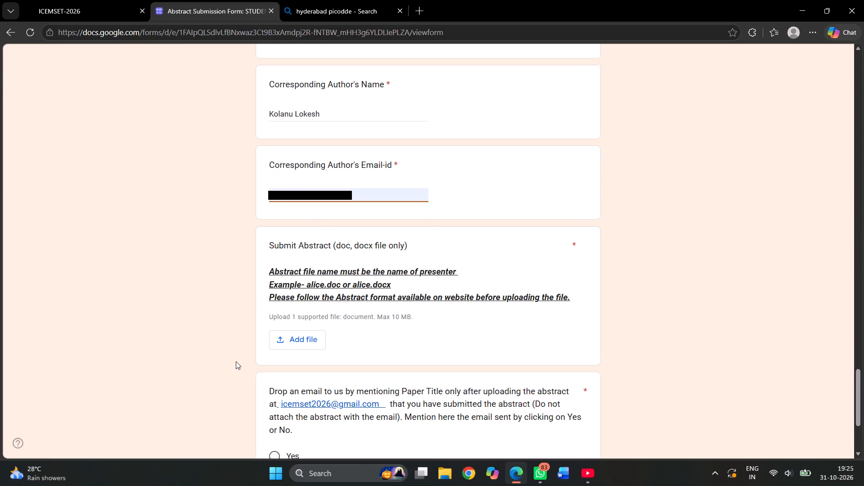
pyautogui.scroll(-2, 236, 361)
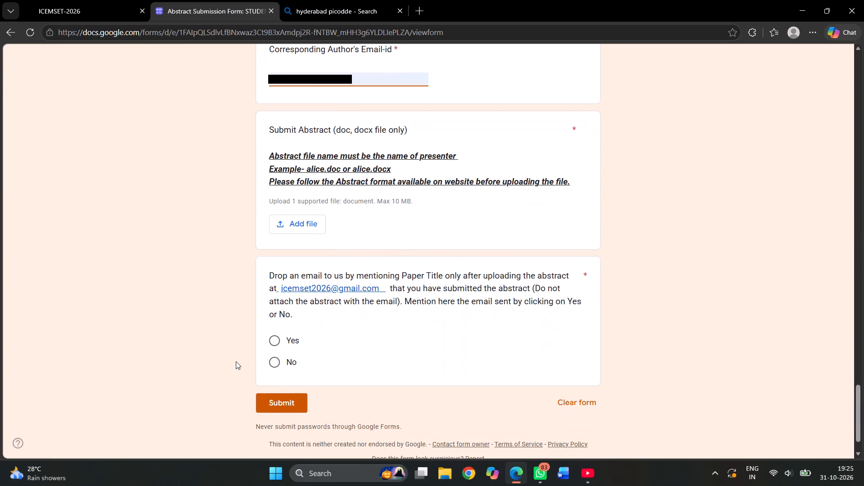
# Switch to YouTube, start the suggested "Full Video: Chalona - Jawan" song, and minimise the window to return to the form.
pyautogui.click(593, 470)
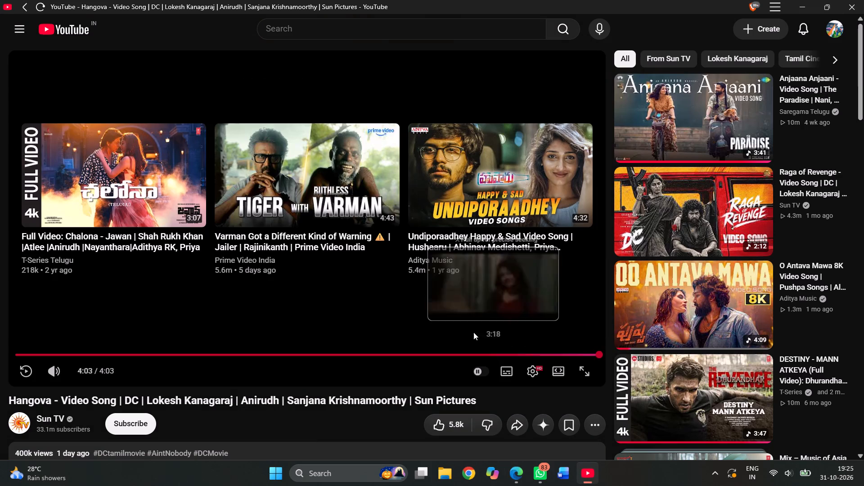
pyautogui.click(182, 141)
pyautogui.click(804, 2)
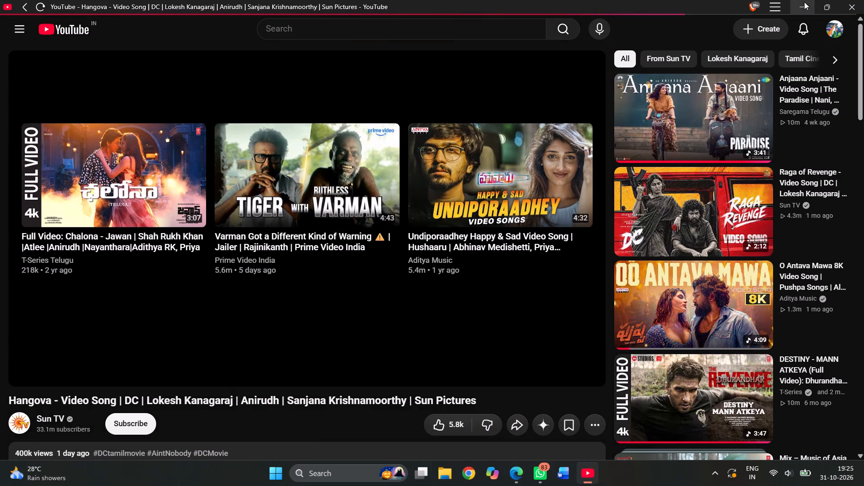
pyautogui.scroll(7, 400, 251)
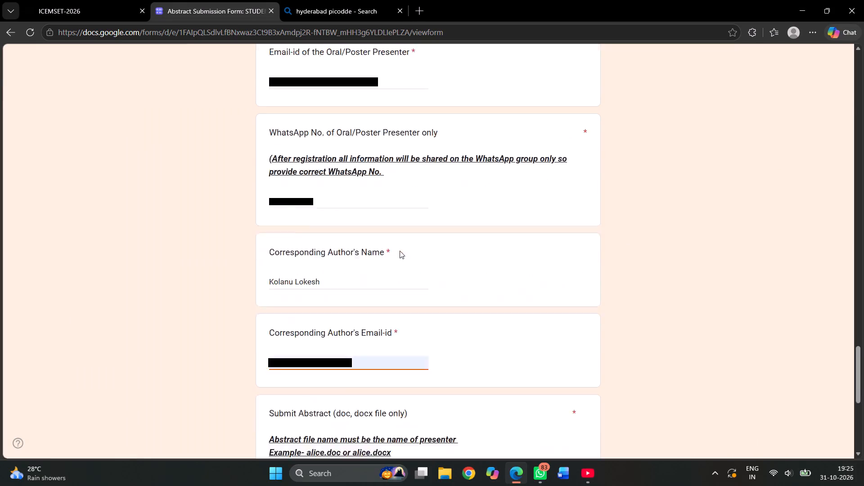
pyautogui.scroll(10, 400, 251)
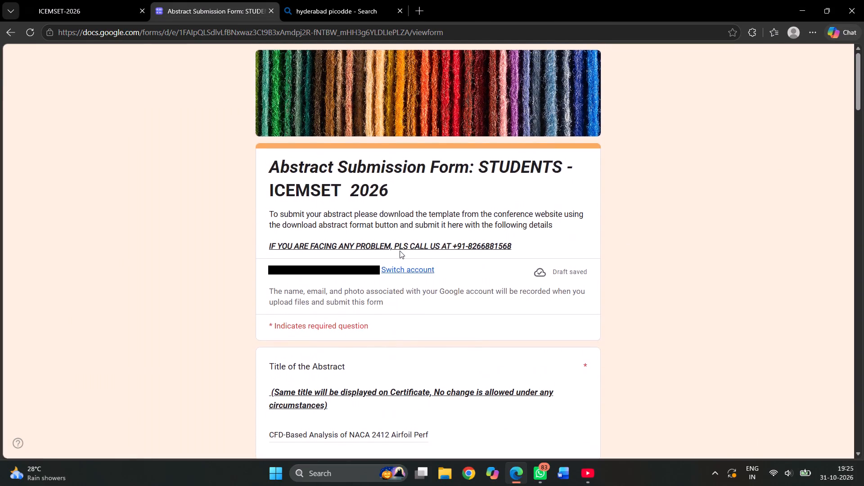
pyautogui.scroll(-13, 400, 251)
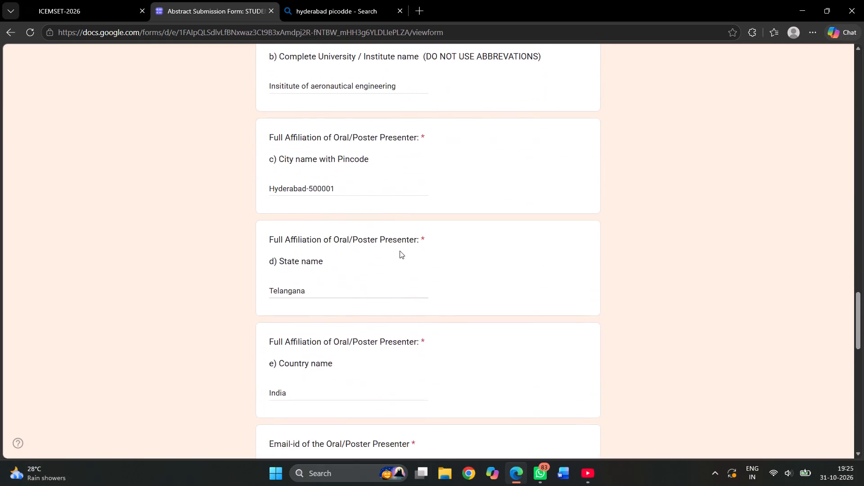
# Download the abstract format from the ICEMSET-2026 conference page and open the downloaded document in Word.
pyautogui.click(82, 0)
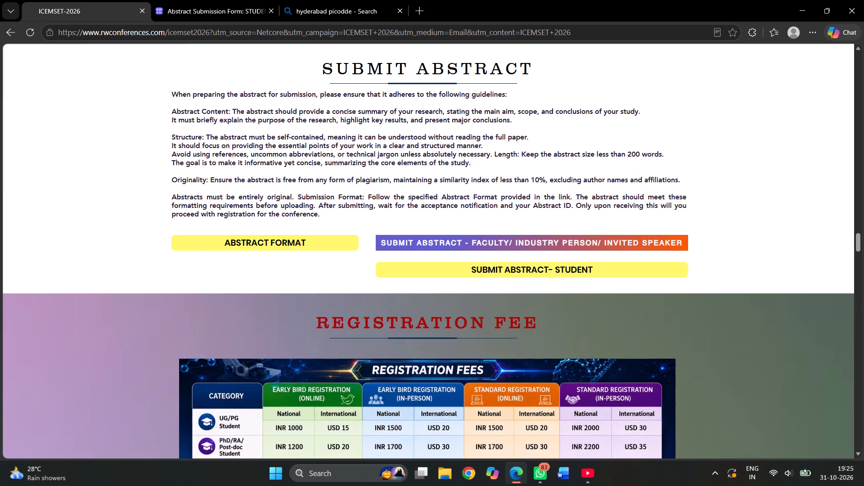
pyautogui.click(196, 249)
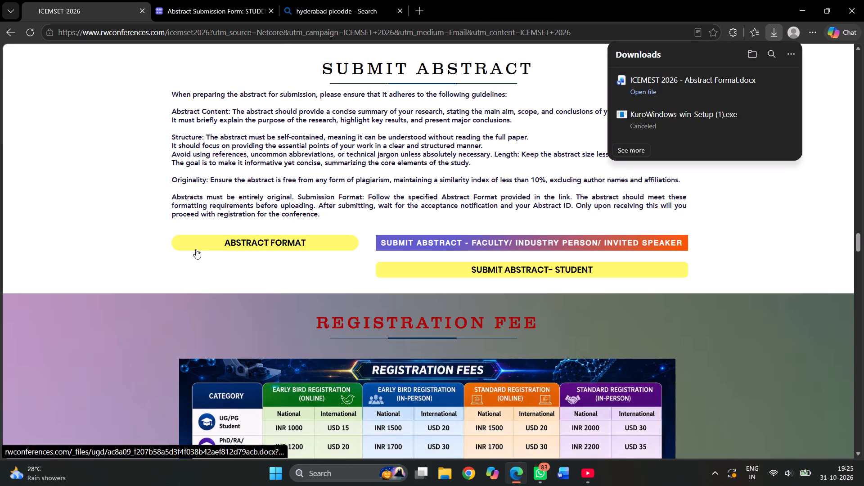
pyautogui.click(659, 80)
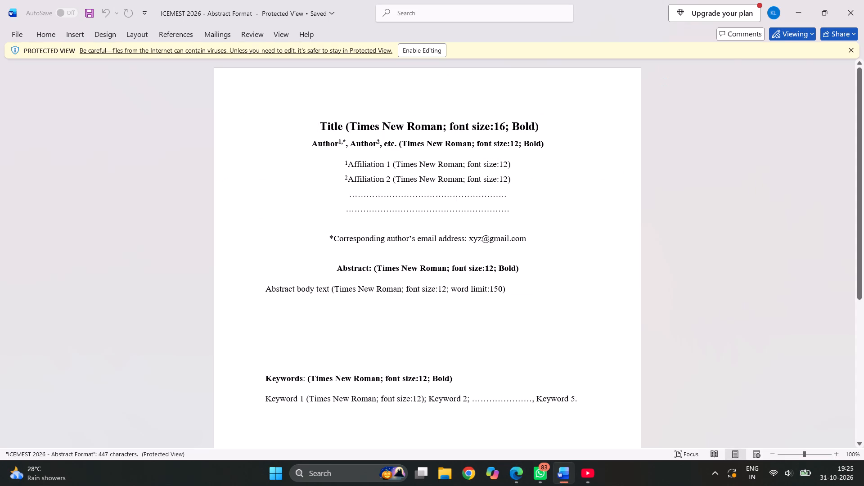
# Look over the abstract format document, enable editing for it, and minimise Word to return to the conference page.
pyautogui.scroll(-4, 487, 290)
pyautogui.scroll(2, 487, 290)
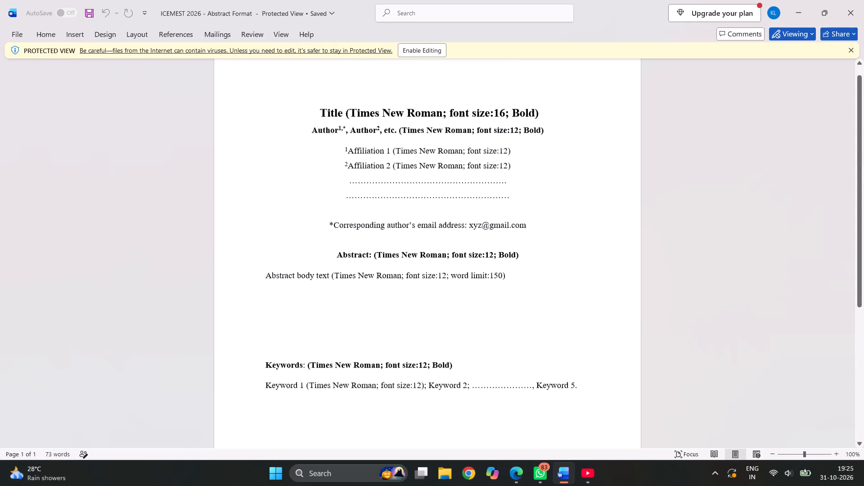
pyautogui.scroll(1, 487, 290)
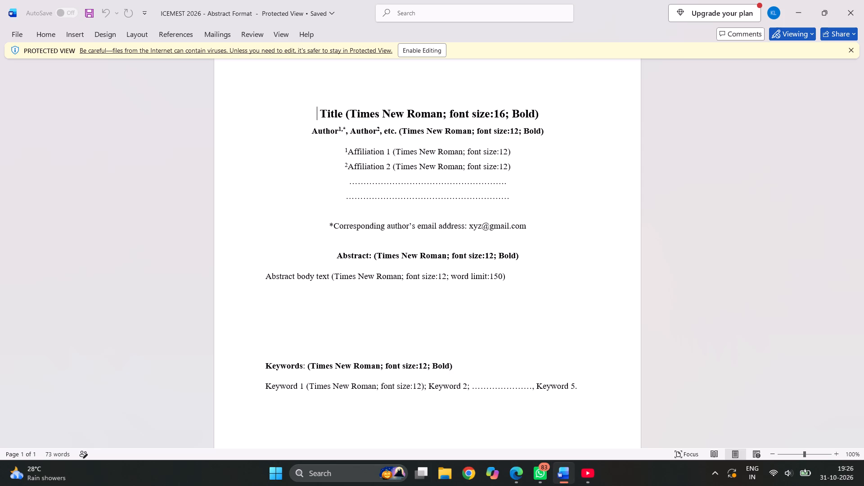
pyautogui.click(513, 152)
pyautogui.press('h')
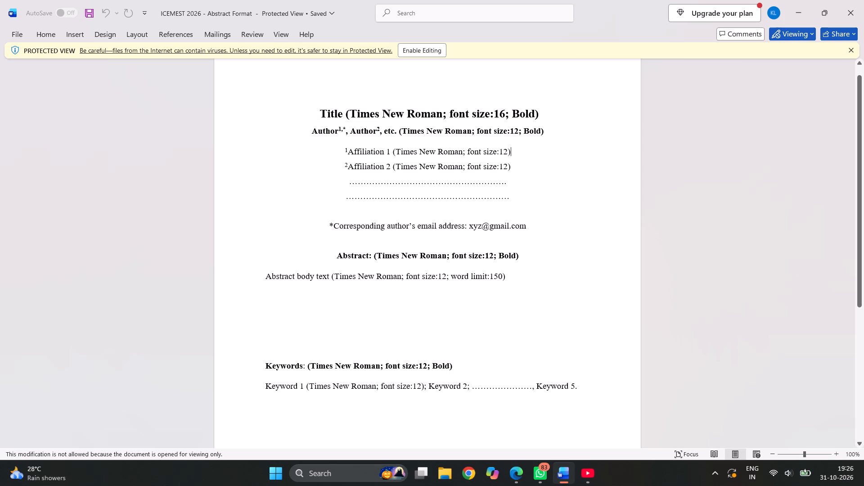
pyautogui.click(423, 50)
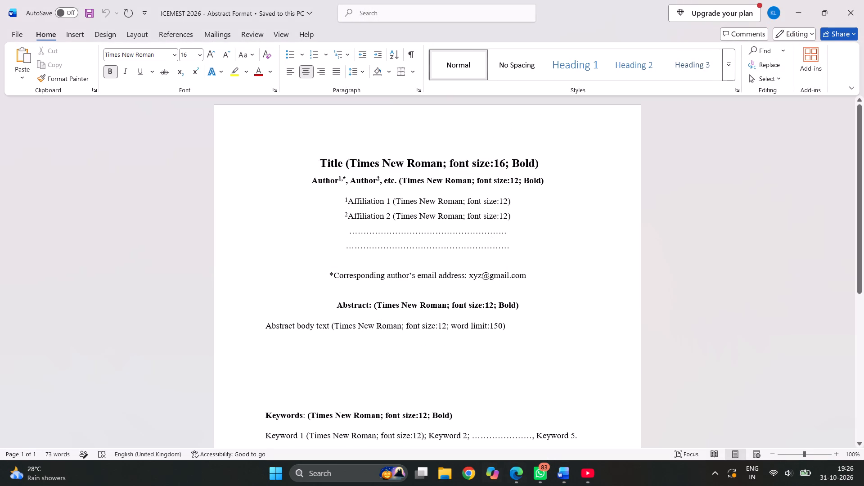
pyautogui.click(798, 10)
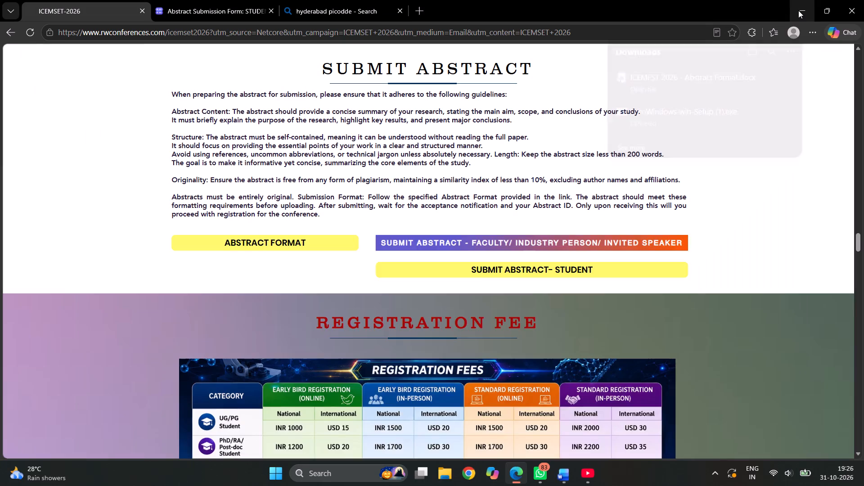
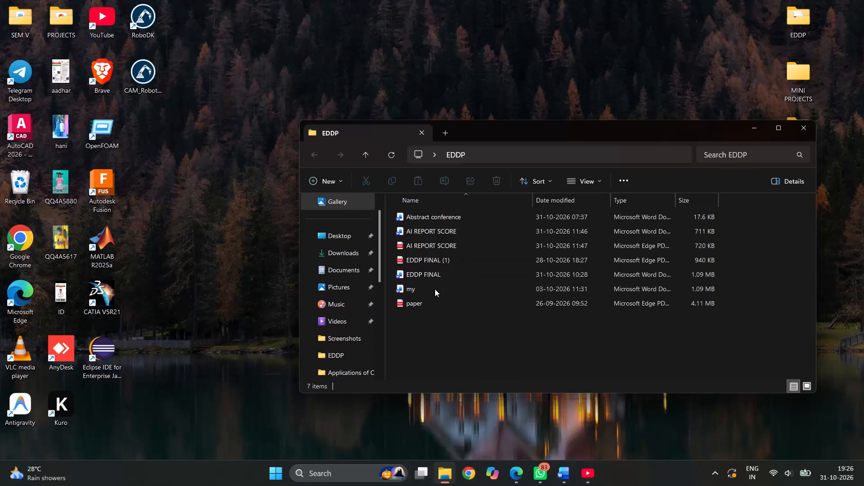
# Copy the paper title from the EDDP FINAL document and paste it over the title placeholder in the ICEMEST 2026 abstract format.
pyautogui.doubleClick(429, 273)
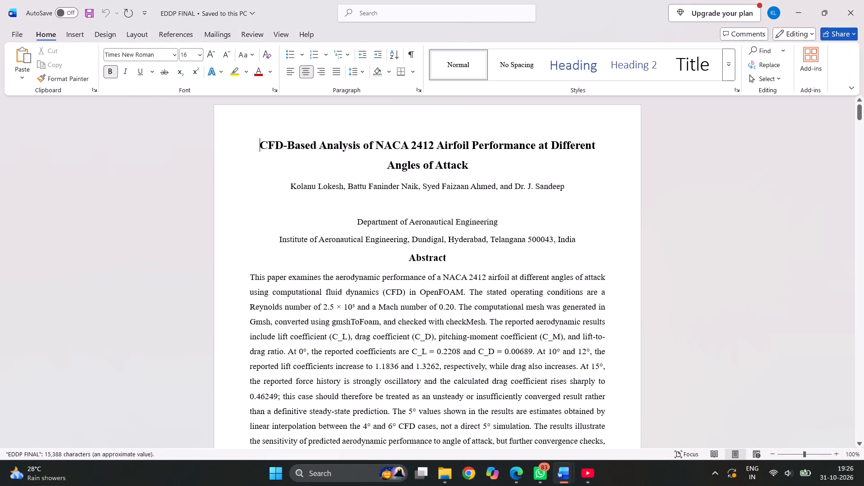
pyautogui.moveTo(261, 144); pyautogui.dragTo(484, 169)
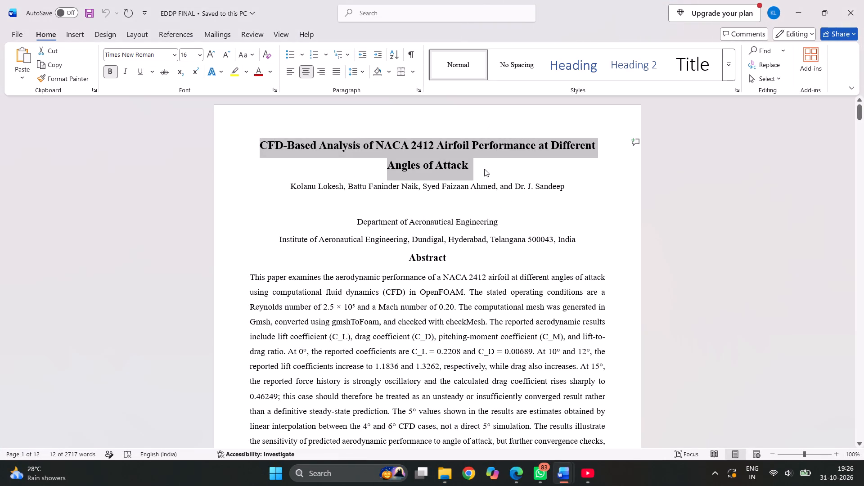
pyautogui.hotkey('ctrl', 'c')
pyautogui.click(805, 7)
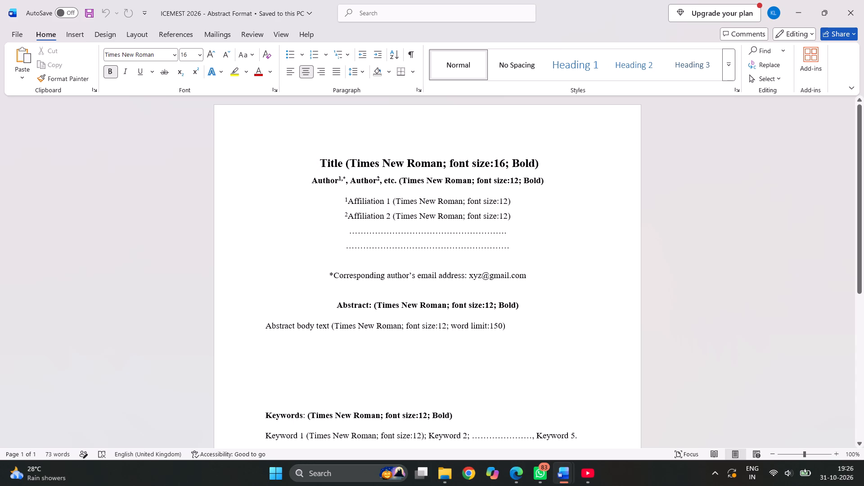
pyautogui.moveTo(538, 158); pyautogui.dragTo(333, 159)
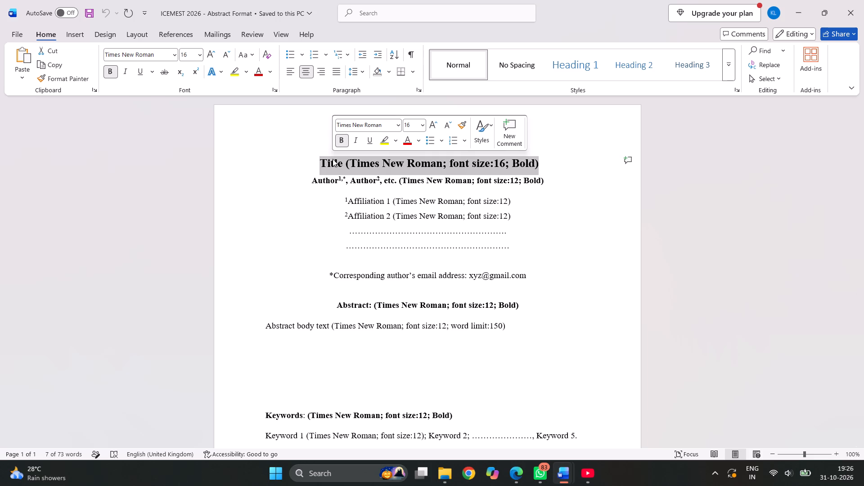
pyautogui.hotkey('ctrl', 'v')
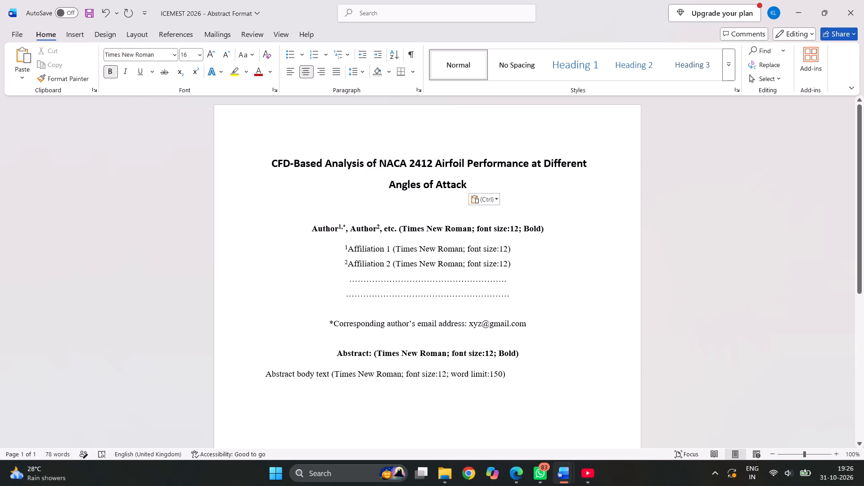
pyautogui.moveTo(468, 182); pyautogui.dragTo(258, 154)
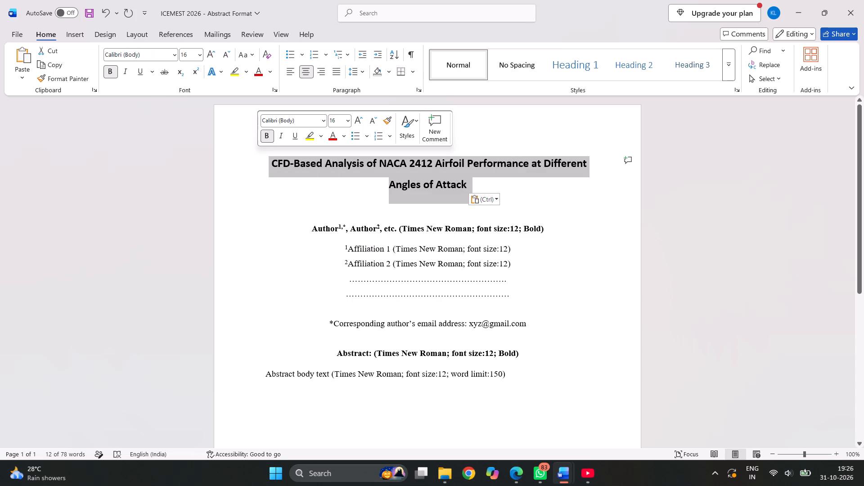
pyautogui.click(217, 186)
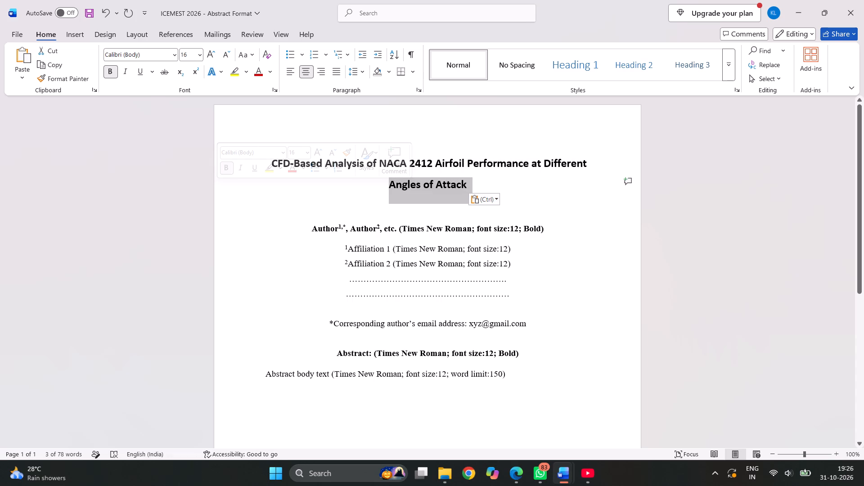
# Replace the first author placeholder and its superscript marks with the first author's name.
pyautogui.click(344, 228)
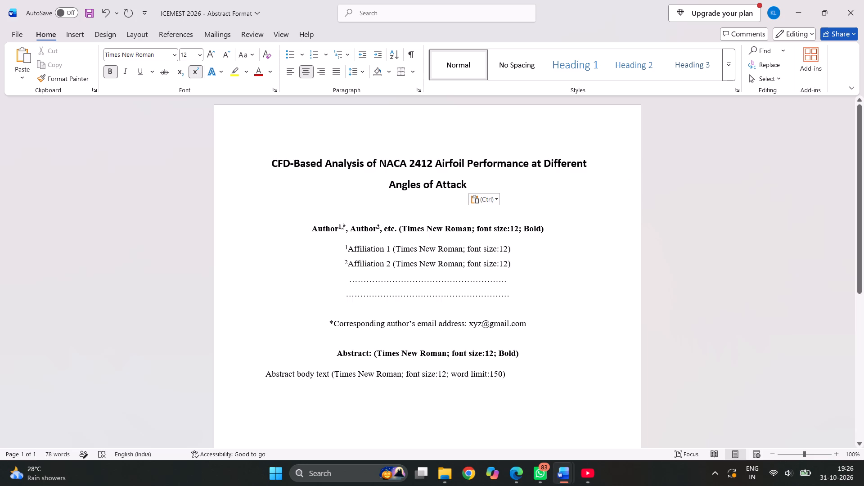
pyautogui.click(346, 230)
pyautogui.press('BackSpace')
pyautogui.press('BackSpace')
pyautogui.press('BackSpace')
pyautogui.press('BackSpace')
pyautogui.press('BackSpace')
pyautogui.press('BackSpace')
pyautogui.press('BackSpace')
pyautogui.press('BackSpace')
pyautogui.press('BackSpace')
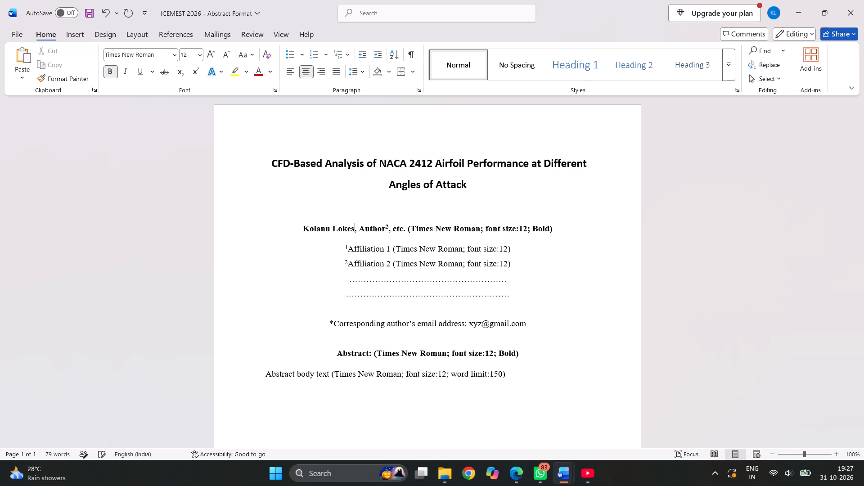
# Replace the second author placeholder and its superscript with the second author's name.
pyautogui.press('Right')
pyautogui.press('Right')
pyautogui.press('Right')
pyautogui.press('Right')
pyautogui.press('Right')
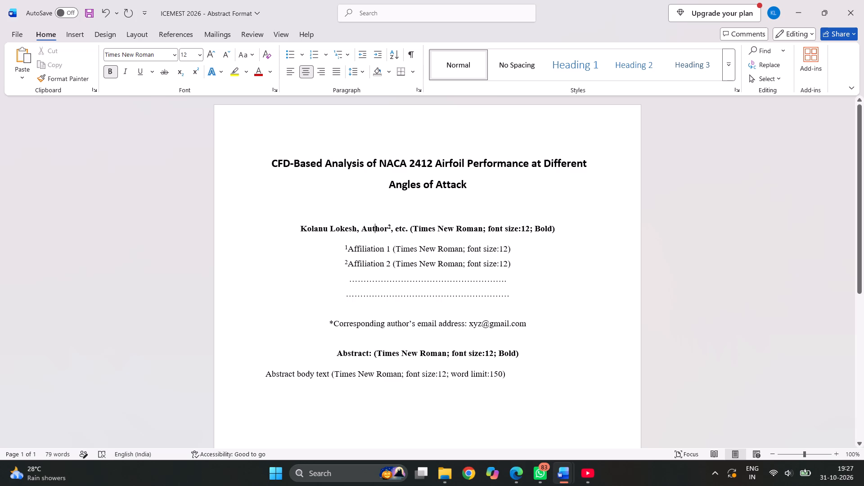
pyautogui.press('Right')
pyautogui.press('Right')
pyautogui.press('Right')
pyautogui.press('Right')
pyautogui.press('BackSpace')
pyautogui.press('BackSpace')
pyautogui.press('BackSpace')
pyautogui.press('BackSpace')
pyautogui.press('BackSpace')
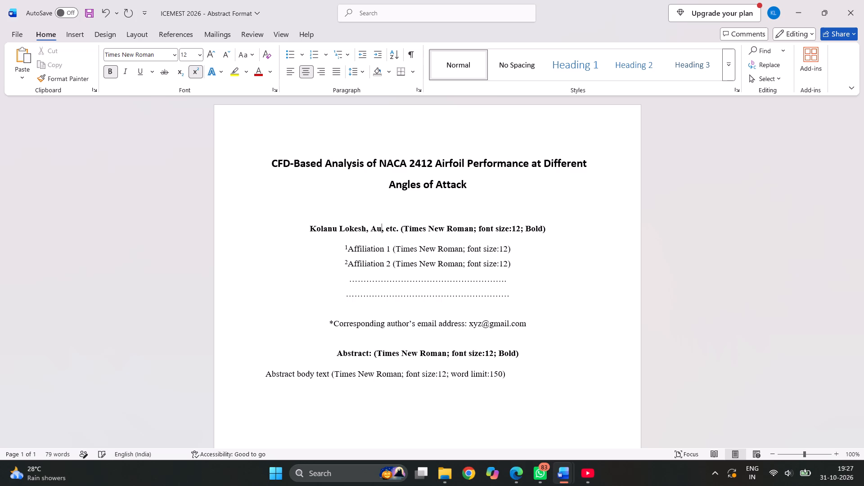
pyautogui.press('BackSpace')
pyautogui.press('BackSpace')
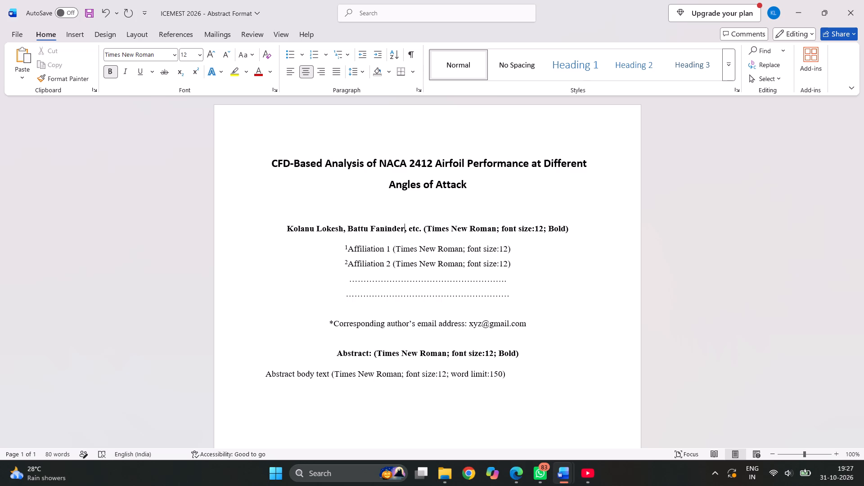
# Add the third author's name to the author line in place of "etc.".
pyautogui.press('Right')
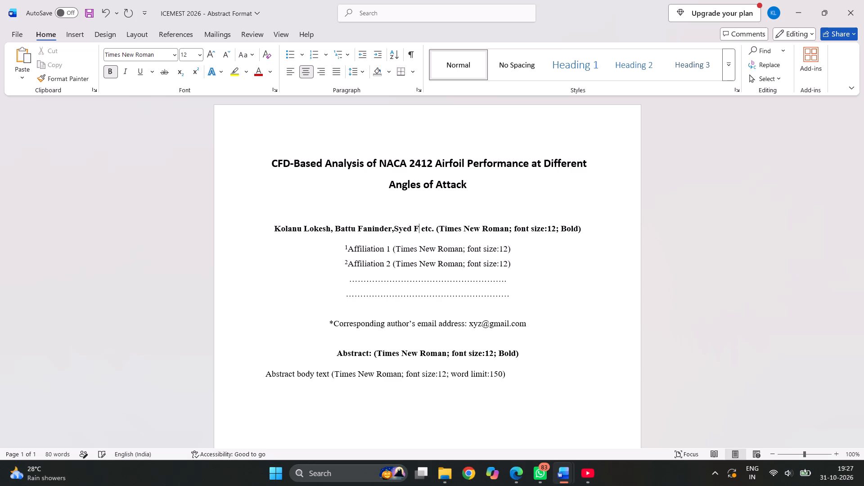
pyautogui.write('aizaan')
pyautogui.press('space')
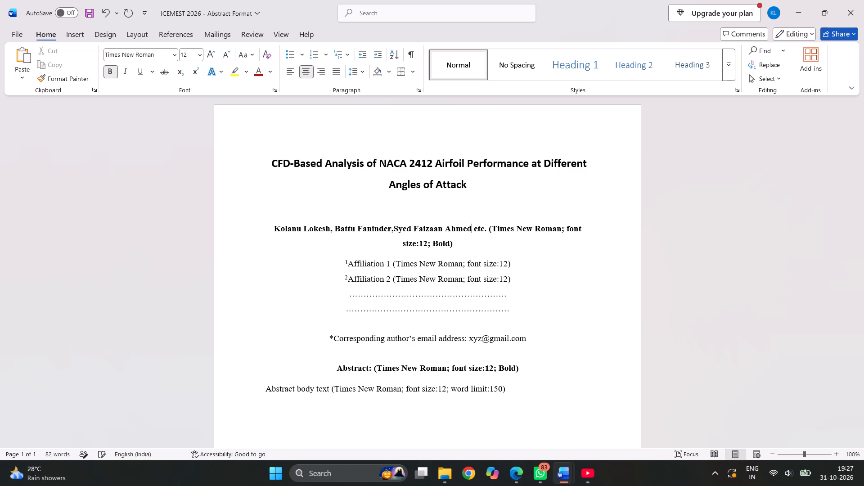
pyautogui.press('Right')
pyautogui.press('Right')
pyautogui.press('Right')
pyautogui.press('Right')
pyautogui.press('Right')
pyautogui.press('BackSpace')
pyautogui.press('BackSpace')
pyautogui.press('BackSpace')
pyautogui.press('BackSpace')
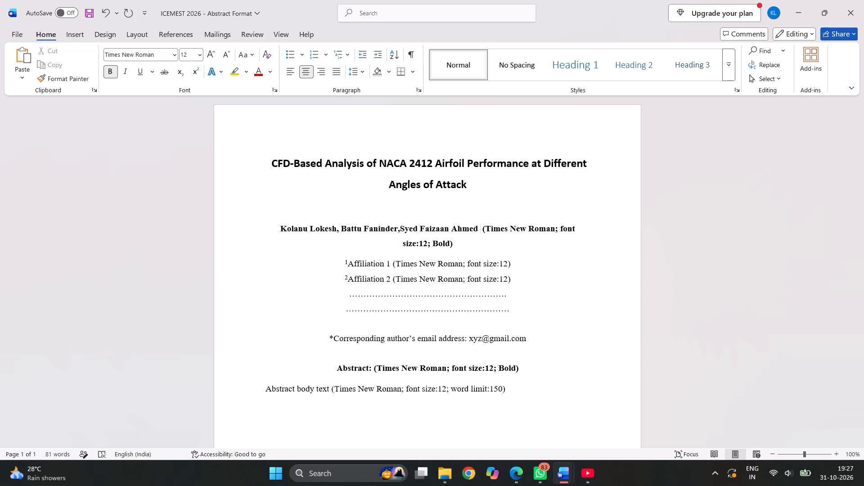
# Delete the "(Times New Roman; font size:12; Bold)" formatting note after the author names.
pyautogui.press('Right')
pyautogui.press('Right')
pyautogui.press('Right')
pyautogui.press('Right')
pyautogui.press('Right')
pyautogui.press('Right')
pyautogui.press('Right')
pyautogui.press('Right')
pyautogui.press('Right')
pyautogui.press('Right')
pyautogui.press('Right')
pyautogui.press('Right')
pyautogui.press('Right')
pyautogui.press('Right')
pyautogui.click(457, 244)
pyautogui.press('BackSpace')
pyautogui.press('BackSpace')
pyautogui.press('BackSpace')
pyautogui.press('BackSpace')
pyautogui.press('BackSpace')
pyautogui.press('BackSpace')
pyautogui.press('BackSpace')
pyautogui.press('BackSpace')
pyautogui.press('BackSpace')
pyautogui.press('BackSpace')
pyautogui.press('BackSpace')
pyautogui.press('BackSpace')
pyautogui.press('BackSpace')
pyautogui.press('BackSpace')
pyautogui.press('BackSpace')
pyautogui.press('BackSpace')
pyautogui.press('BackSpace')
pyautogui.press('BackSpace')
pyautogui.press('BackSpace')
pyautogui.press('BackSpace')
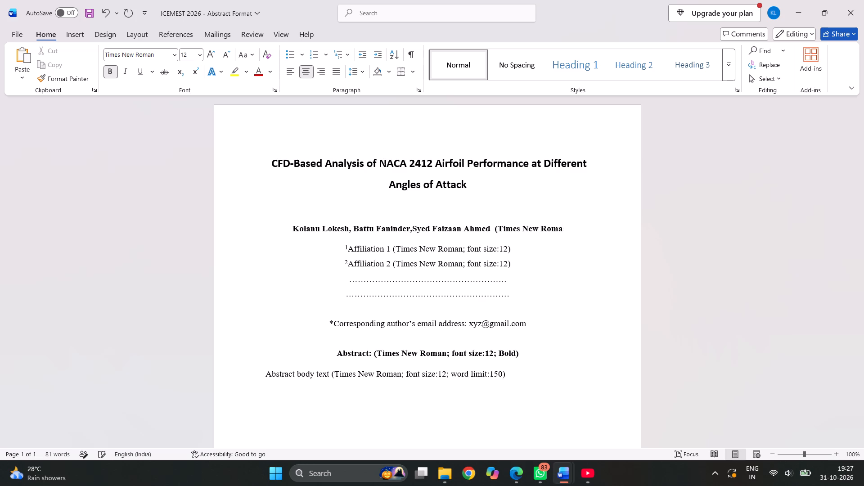
pyautogui.press('BackSpace')
pyautogui.press('BackSpace')
pyautogui.press('BackSpace')
pyautogui.press('BackSpace')
pyautogui.press('BackSpace')
pyautogui.press('BackSpace')
pyautogui.press('BackSpace')
pyautogui.press('BackSpace')
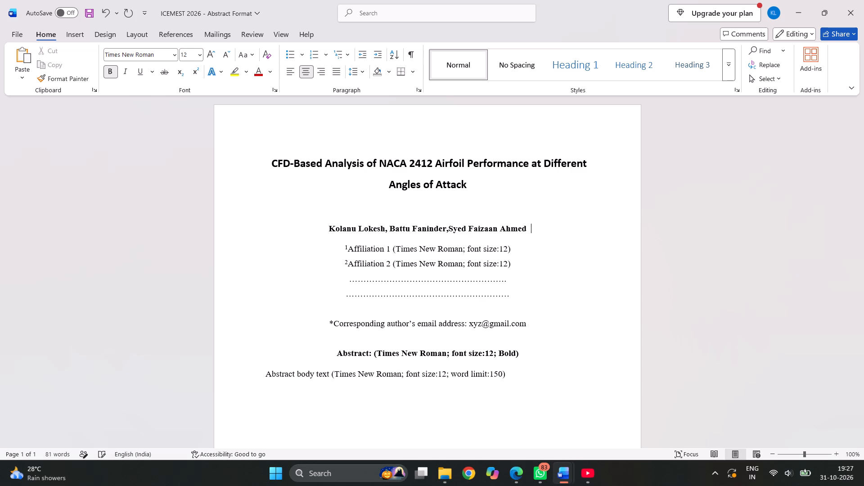
# Remove the empty line between the paper title and the author line.
pyautogui.click(405, 202)
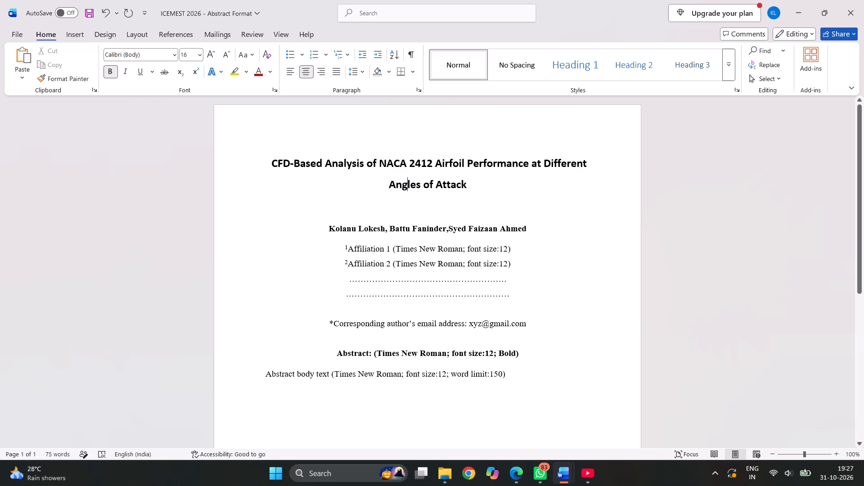
pyautogui.click(395, 210)
pyautogui.press('BackSpace')
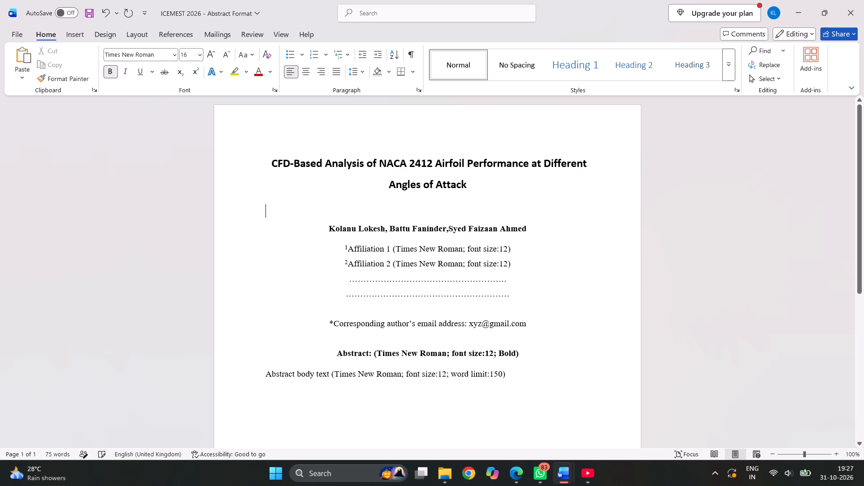
pyautogui.press('BackSpace')
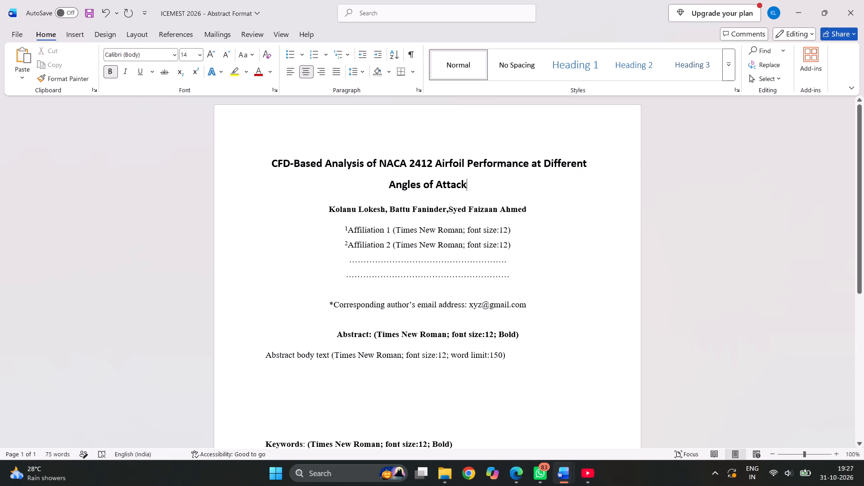
pyautogui.moveTo(347, 228); pyautogui.dragTo(387, 230)
pyautogui.moveTo(387, 230); pyautogui.dragTo(391, 233)
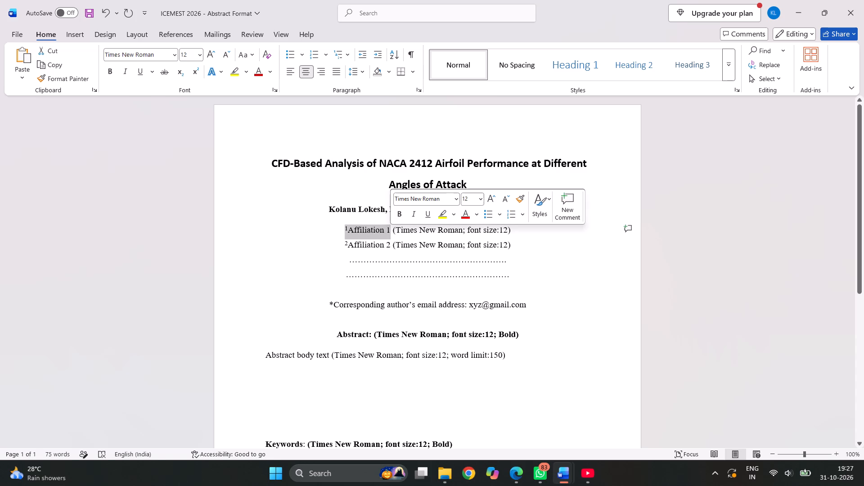
pyautogui.hotkey('ctrl', 'c')
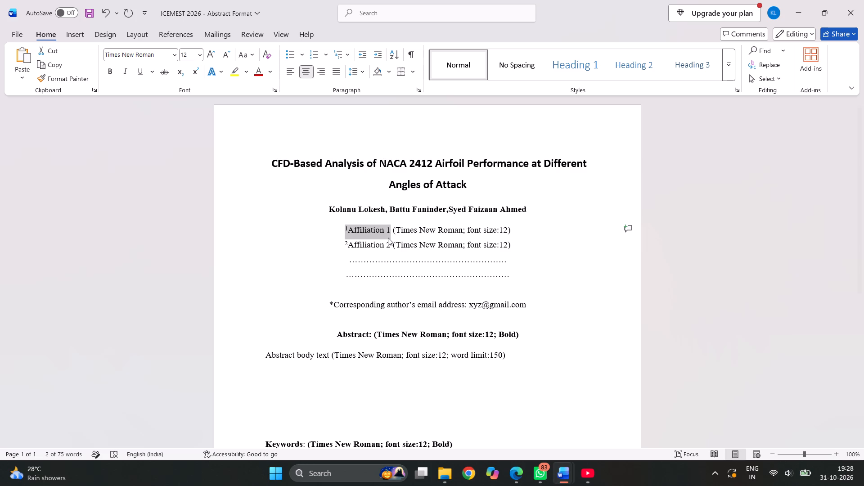
# Delete the Affiliation 1 and Affiliation 2 placeholder lines, including their font notes, below the author line.
pyautogui.press('BackSpace')
pyautogui.press('BackSpace')
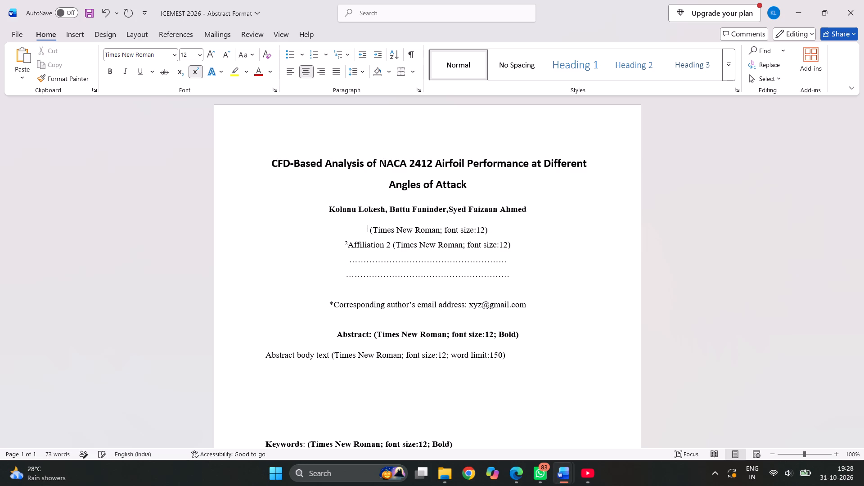
pyautogui.press('BackSpace')
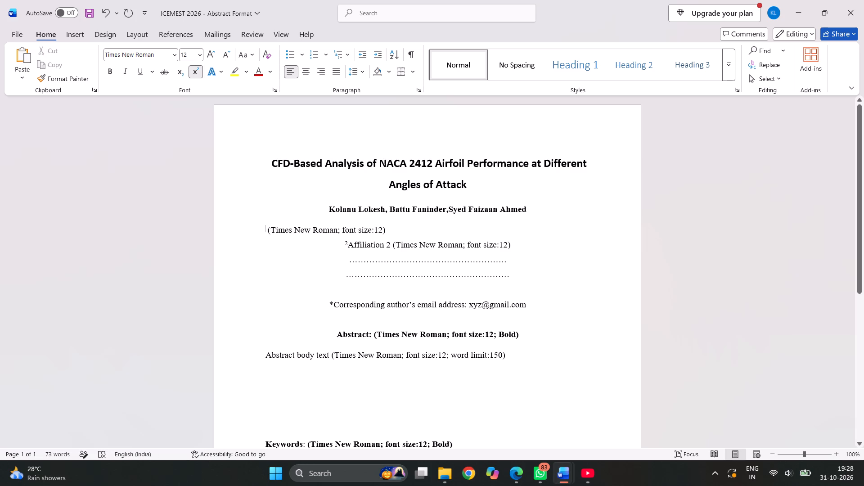
pyautogui.moveTo(511, 247); pyautogui.dragTo(273, 238)
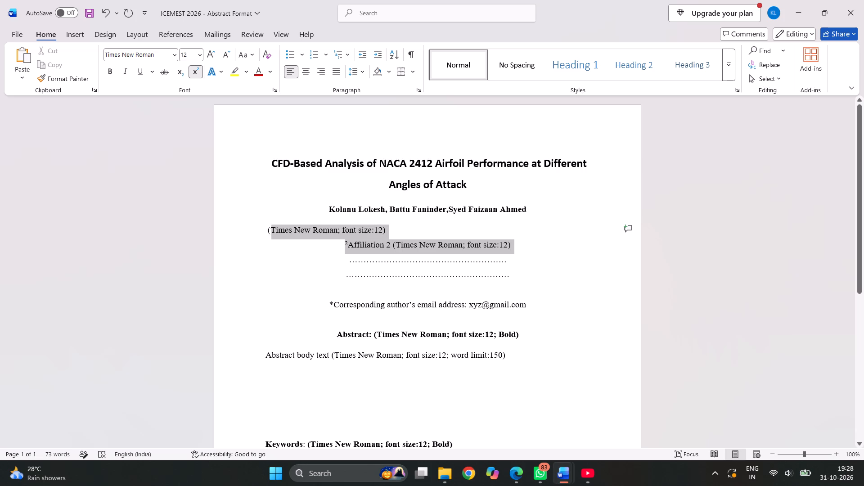
pyautogui.moveTo(273, 238); pyautogui.dragTo(266, 237)
pyautogui.press('BackSpace')
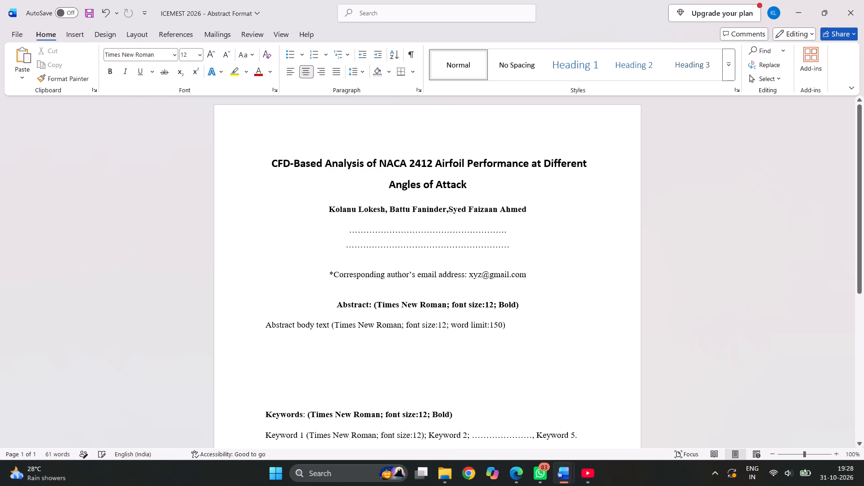
# Undo the recent deletions back through both affiliation placeholder lines and the empty line between the title and the authors.
pyautogui.hotkey('ctrl', 'z')
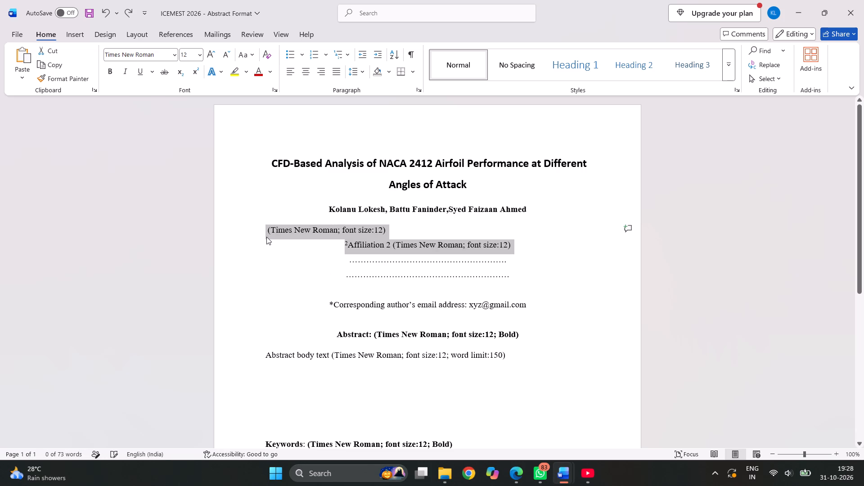
pyautogui.hotkey('ctrl', 'z')
pyautogui.hotkey('ctrl', 'z')
pyautogui.hotkey('ctrl', 'z')
pyautogui.hotkey('ctrl', 'z')
pyautogui.hotkey('ctrl', 'z')
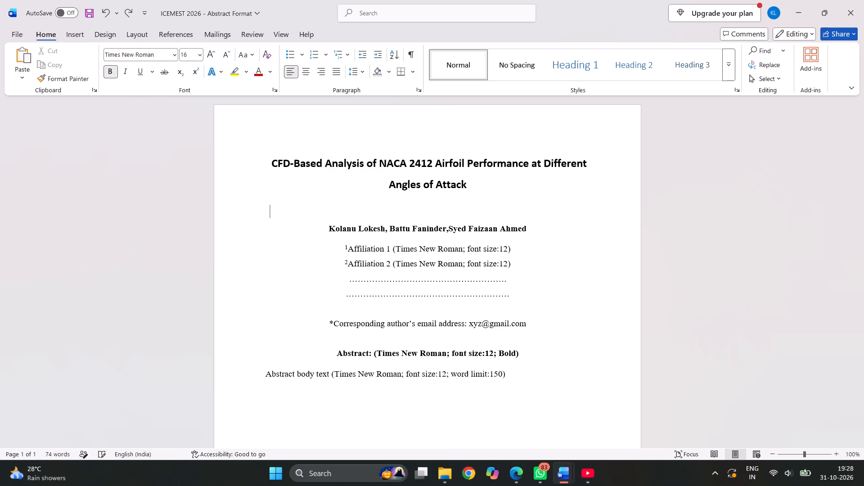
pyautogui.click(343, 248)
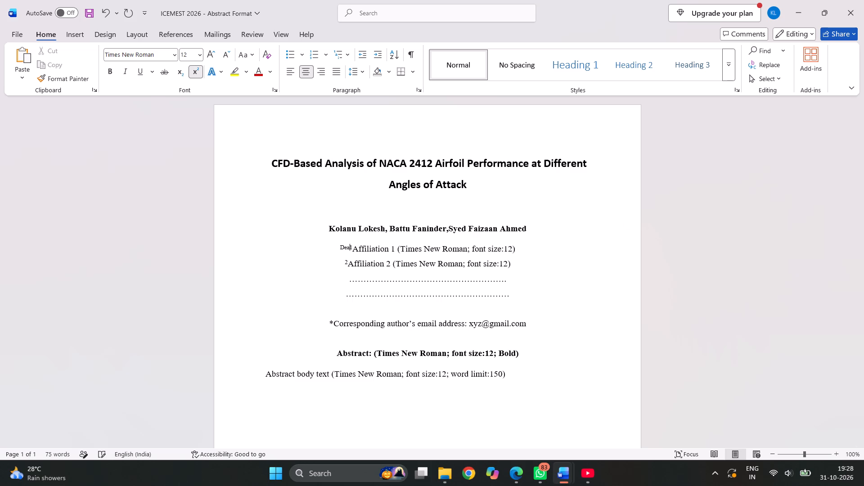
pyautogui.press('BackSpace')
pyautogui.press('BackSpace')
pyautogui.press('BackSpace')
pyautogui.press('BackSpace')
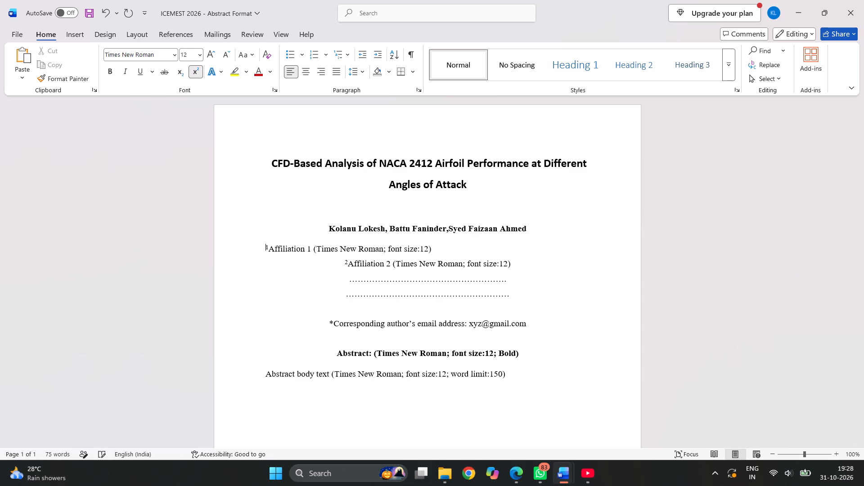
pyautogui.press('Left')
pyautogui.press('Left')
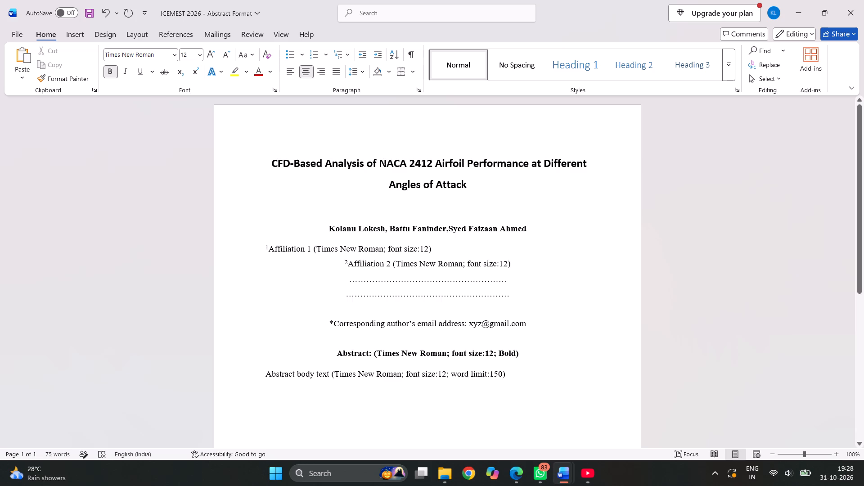
# Add "Department of aeronautical engineering" right after "Affiliation 2" and move the font note onto its own line below.
pyautogui.click(347, 265)
pyautogui.press('Left')
pyautogui.press('Left')
pyautogui.click(391, 262)
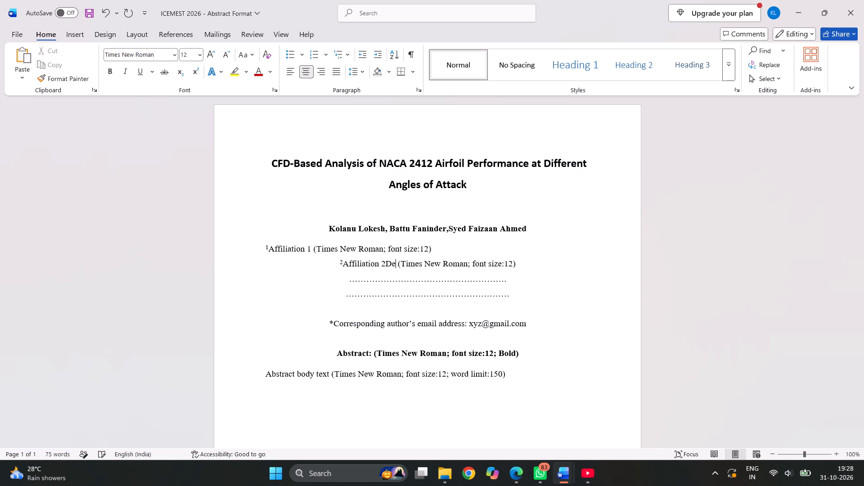
pyautogui.write('partm,')
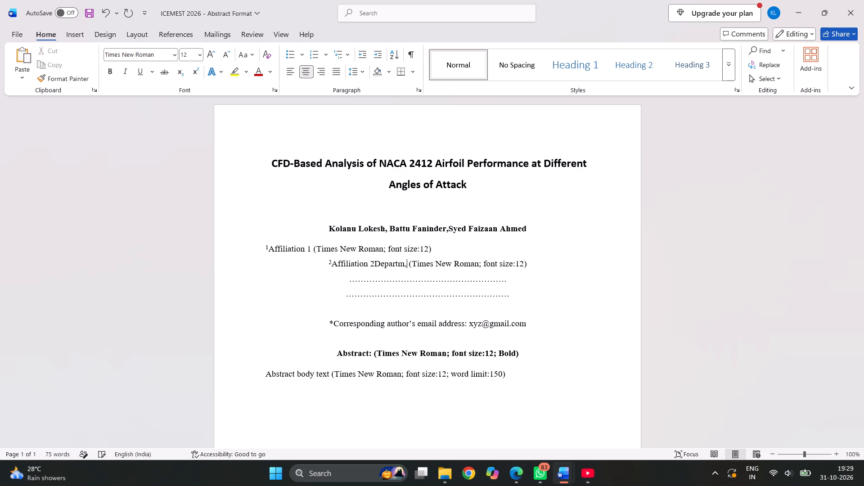
pyautogui.press('BackSpace')
pyautogui.write('ent')
pyautogui.press('space')
pyautogui.write('of aeronautical')
pyautogui.press('space')
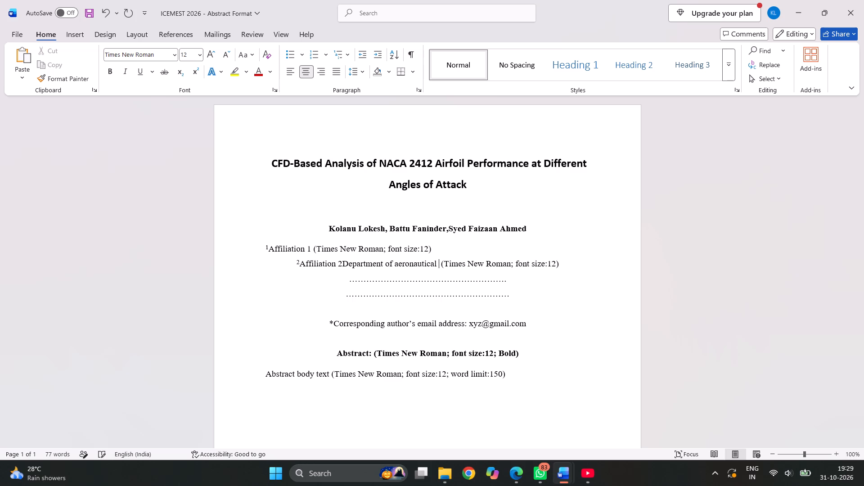
pyautogui.write('engineering')
pyautogui.press('Return')
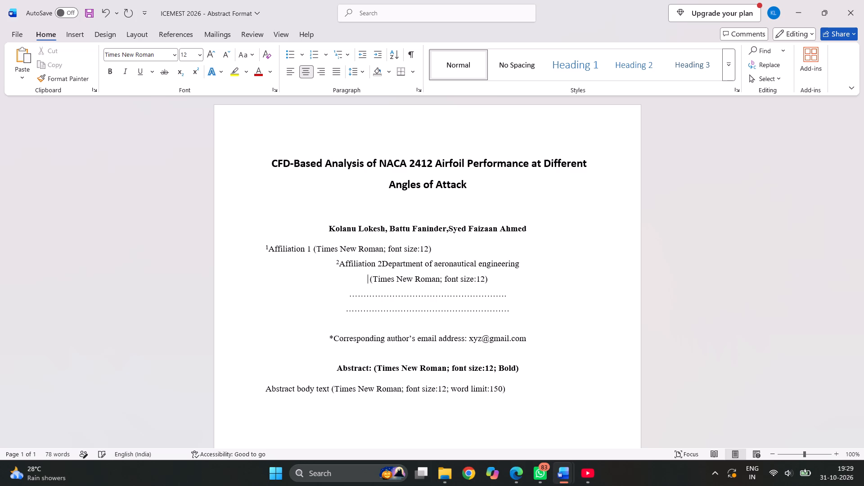
# Delete the Affiliation 1 placeholder line together with its font note.
pyautogui.moveTo(432, 249); pyautogui.dragTo(283, 252)
pyautogui.press('BackSpace')
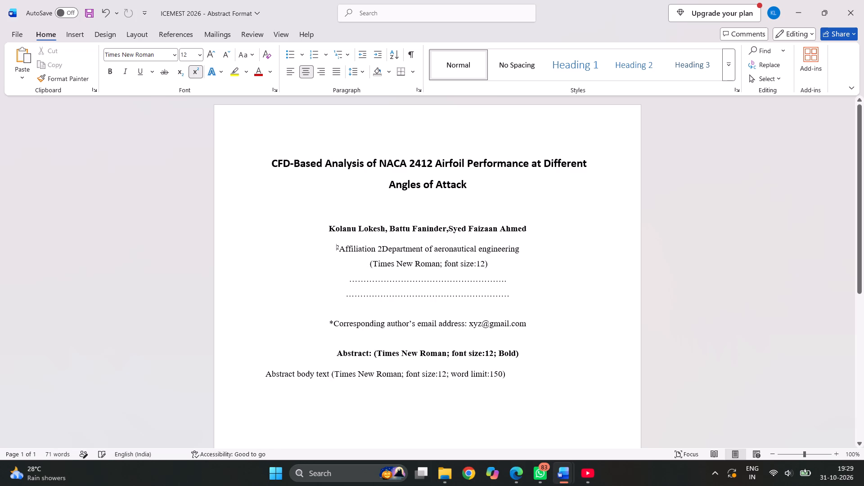
# Remove the "Affiliation 2" placeholder and its superscript 2 from in front of "Department of aeronautical engineering".
pyautogui.press('Right')
pyautogui.press('Right')
pyautogui.press('Right')
pyautogui.press('Right')
pyautogui.press('Right')
pyautogui.press('Right')
pyautogui.press('Right')
pyautogui.press('Right')
pyautogui.press('Right')
pyautogui.press('Right')
pyautogui.press('Right')
pyautogui.press('Right')
pyautogui.press('Right')
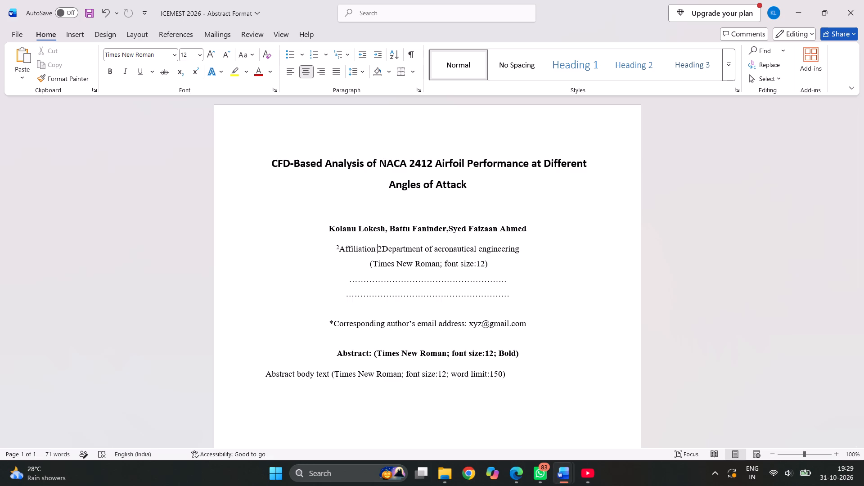
pyautogui.press('Right')
pyautogui.press('BackSpace')
pyautogui.press('BackSpace')
pyautogui.press('BackSpace')
pyautogui.press('BackSpace')
pyautogui.press('BackSpace')
pyautogui.press('BackSpace')
pyautogui.press('BackSpace')
pyautogui.press('BackSpace')
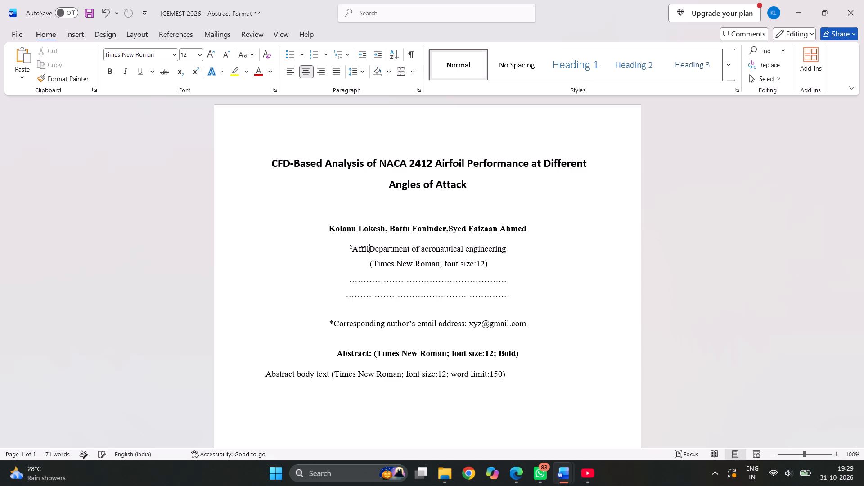
pyautogui.press('BackSpace')
pyautogui.press('BackSpace')
pyautogui.press('BackSpace')
pyautogui.press('BackSpace')
pyautogui.press('BackSpace')
pyautogui.press('BackSpace')
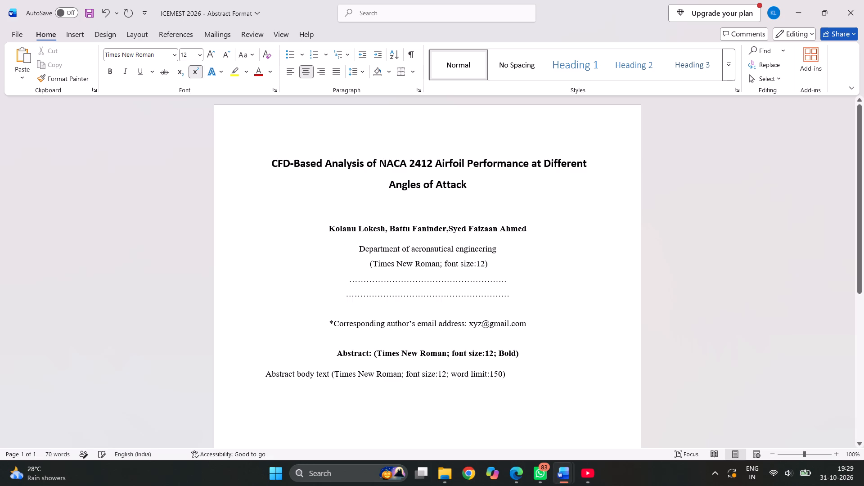
# Delete the "(Times New Roman; font size:12)" note on the line below the department name.
pyautogui.click(488, 266)
pyautogui.press('BackSpace')
pyautogui.press('BackSpace')
pyautogui.press('BackSpace')
pyautogui.press('BackSpace')
pyautogui.press('BackSpace')
pyautogui.press('BackSpace')
pyautogui.press('BackSpace')
pyautogui.press('BackSpace')
pyautogui.press('BackSpace')
pyautogui.press('BackSpace')
pyautogui.press('BackSpace')
pyautogui.press('BackSpace')
pyautogui.press('BackSpace')
pyautogui.press('BackSpace')
pyautogui.press('BackSpace')
pyautogui.press('BackSpace')
pyautogui.press('BackSpace')
pyautogui.press('BackSpace')
pyautogui.press('BackSpace')
pyautogui.press('BackSpace')
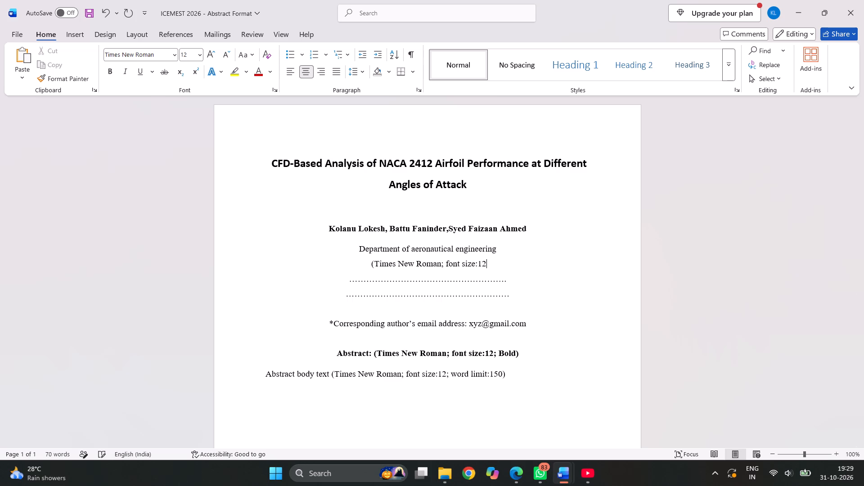
pyautogui.press('BackSpace')
pyautogui.press('BackSpace')
pyautogui.press('BackSpace')
pyautogui.press('BackSpace')
pyautogui.press('BackSpace')
pyautogui.press('BackSpace')
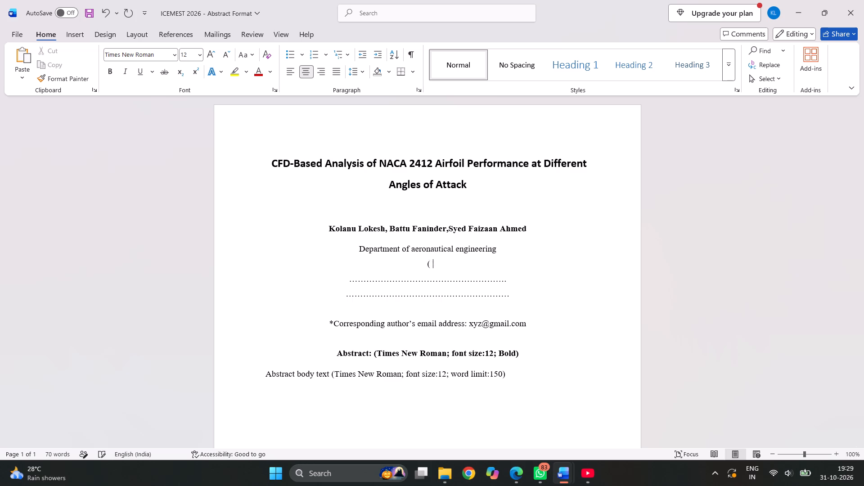
pyautogui.press('BackSpace')
pyautogui.press('BackSpace')
# Enter the institute name, beginning "Insititute of aeronautical", on the line below the department.
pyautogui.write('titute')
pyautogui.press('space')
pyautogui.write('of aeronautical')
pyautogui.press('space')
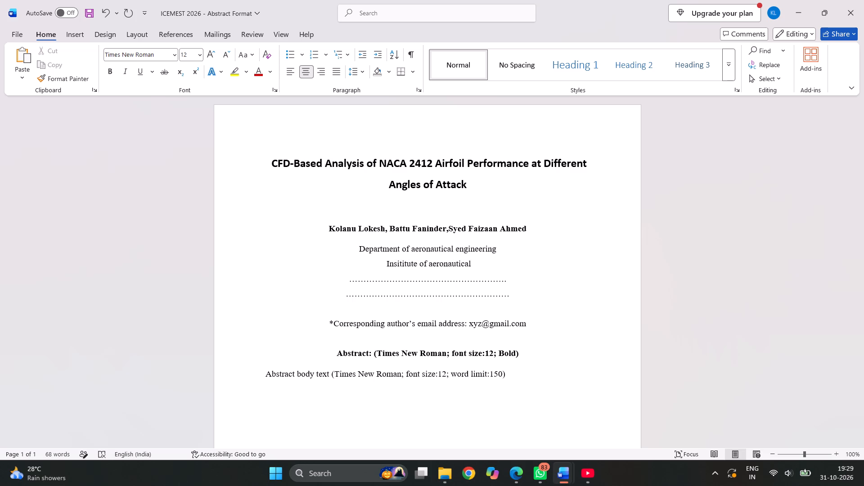
# Complete the institute name below the department line by adding "engineering" after "Insititute of aeronautical".
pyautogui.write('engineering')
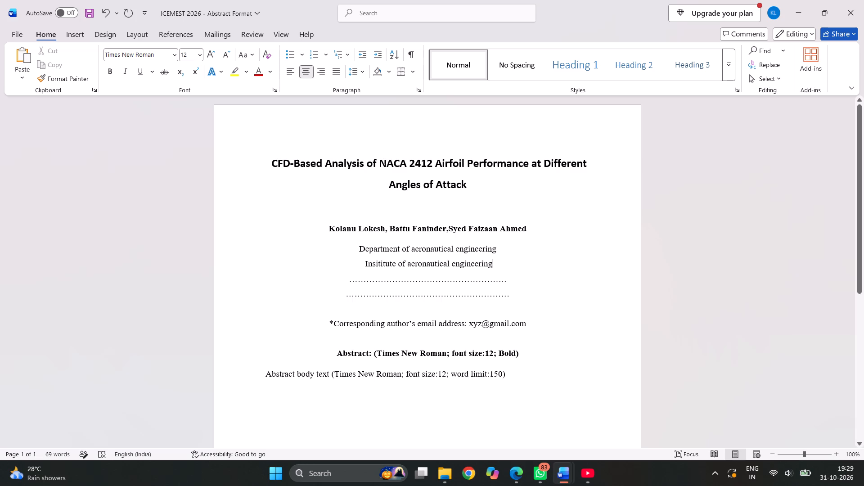
# Add a comma at the end of the "Department of aeronautical engineering" line.
pyautogui.click(496, 251)
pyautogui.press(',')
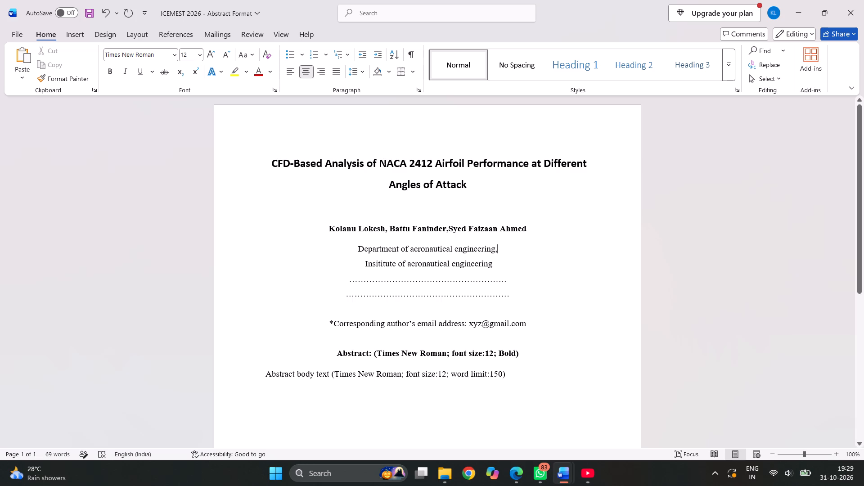
# Select the corresponding author's email address placeholder text, leaving out its leading asterisk.
pyautogui.moveTo(526, 324); pyautogui.dragTo(337, 329)
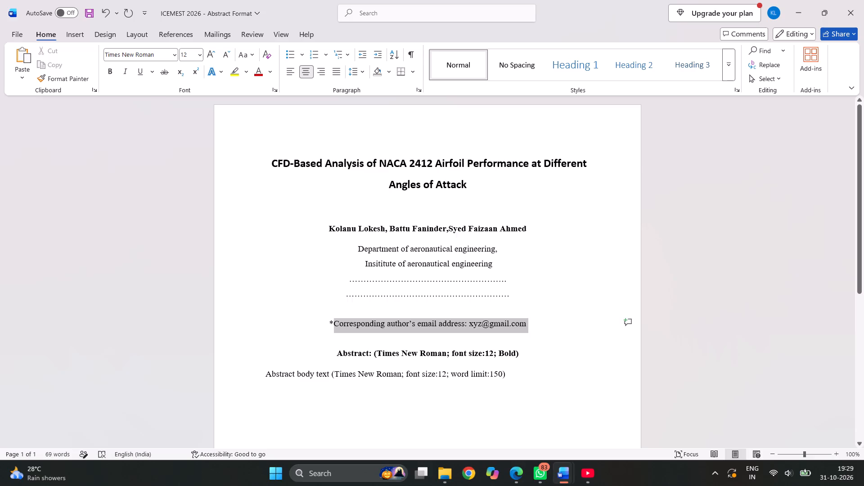
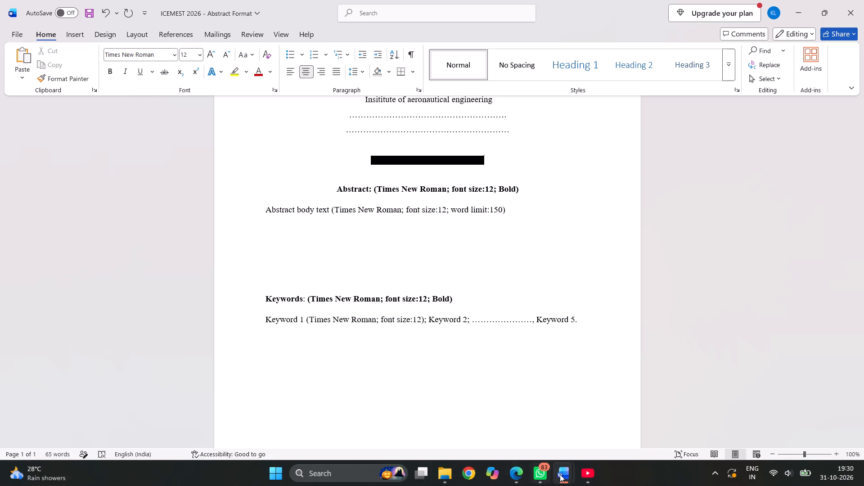
# Switch to the EDDP FINAL document and copy its whole abstract paragraph, from "This paper examines" through the trailing equation.
pyautogui.click(603, 393)
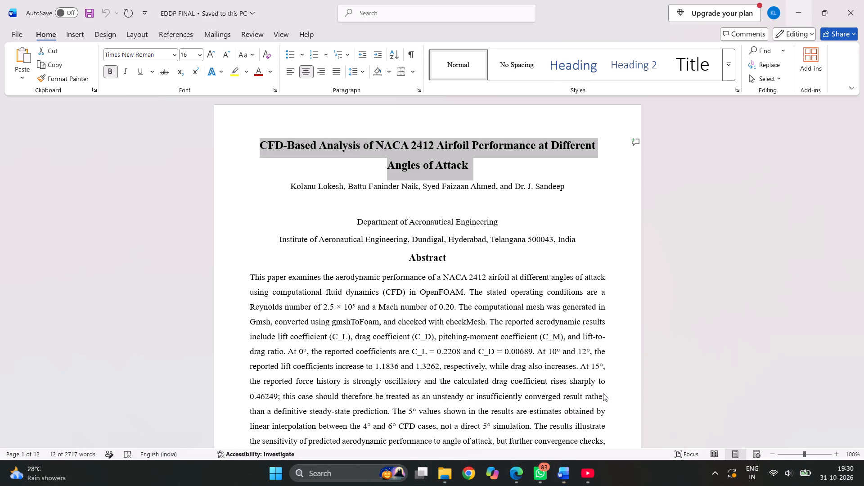
pyautogui.scroll(-1, 470, 333)
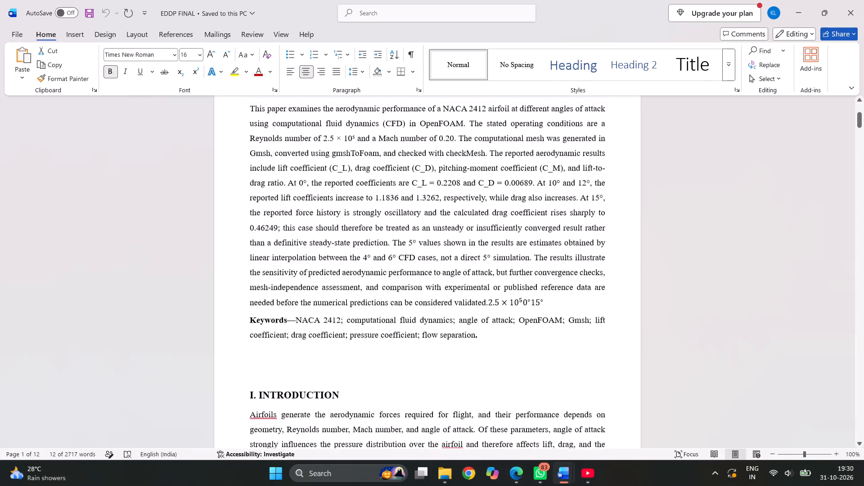
pyautogui.keyDown('ctrl'); pyautogui.scroll(1, 500, 333); pyautogui.keyUp('ctrl')
pyautogui.click(540, 300)
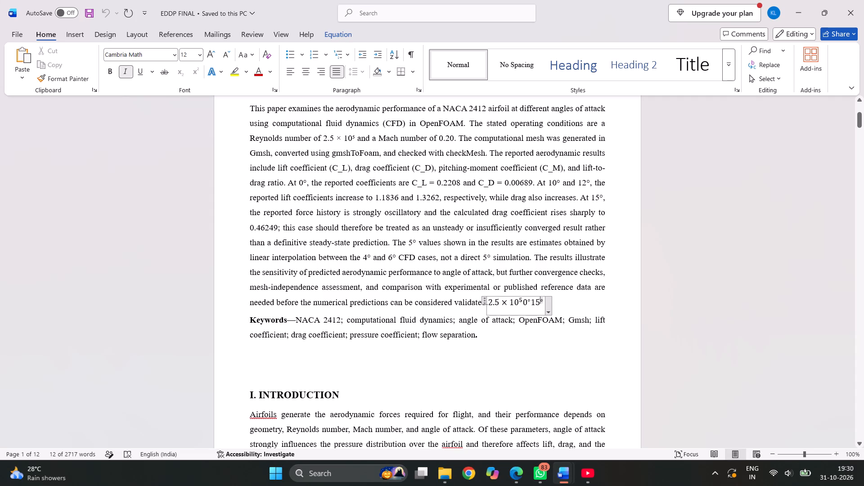
pyautogui.click(550, 301)
pyautogui.click(565, 302)
pyautogui.click(565, 302)
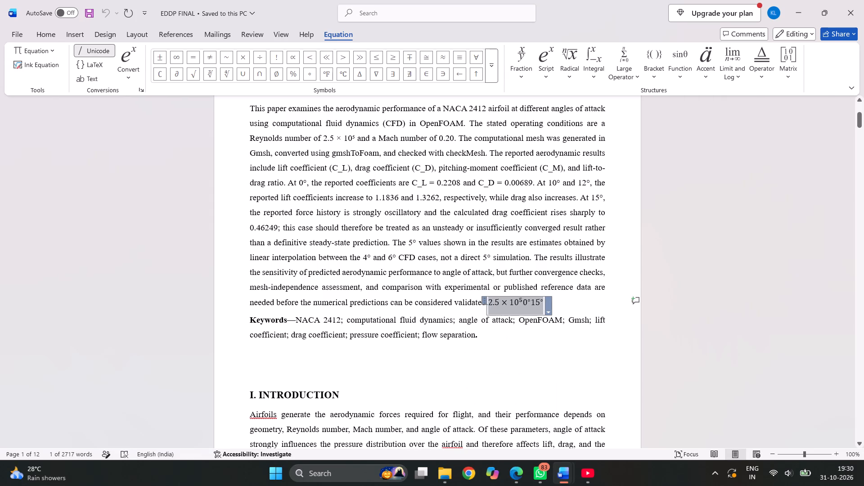
pyautogui.moveTo(546, 300); pyautogui.dragTo(312, 157)
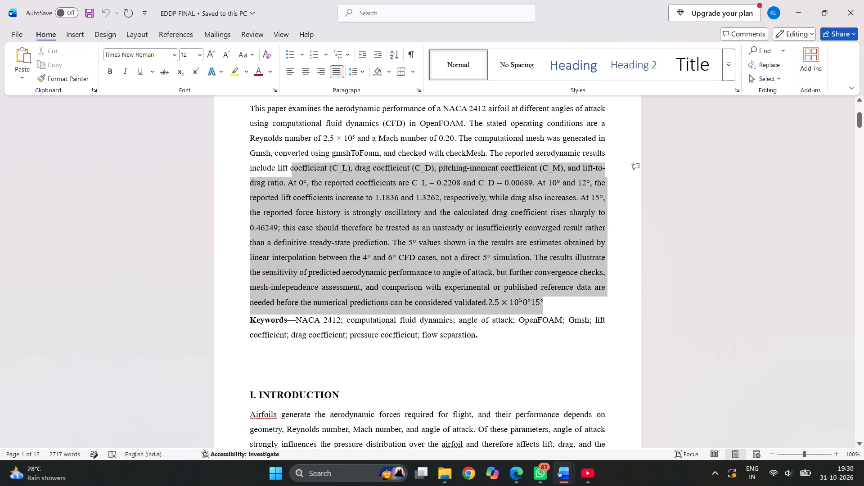
pyautogui.moveTo(312, 157); pyautogui.dragTo(248, 234)
pyautogui.hotkey('ctrl', 'c')
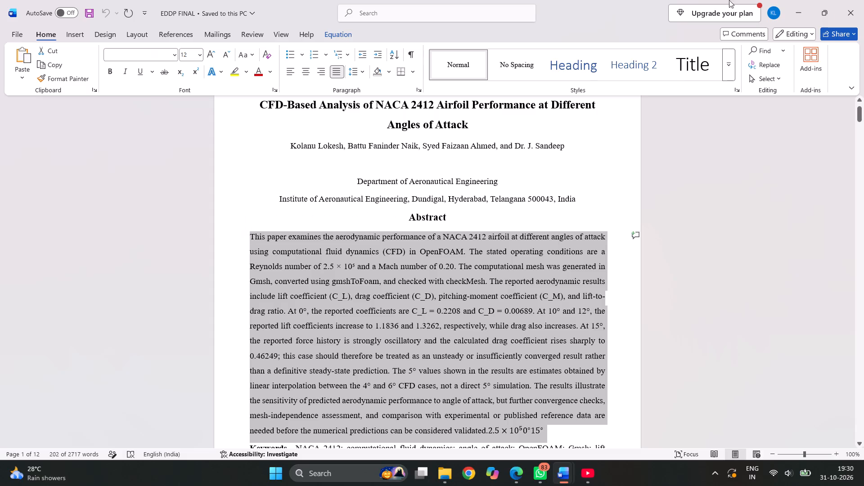
pyautogui.click(807, 16)
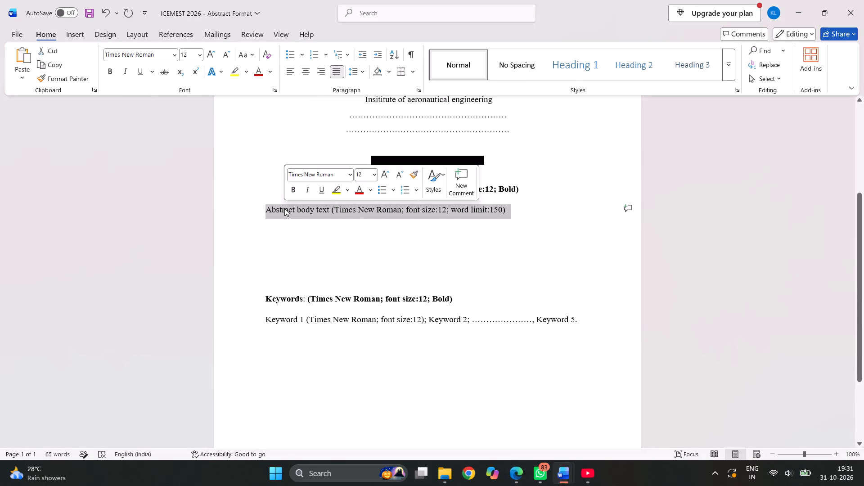
pyautogui.press('BackSpace')
pyautogui.hotkey('ctrl', 'v')
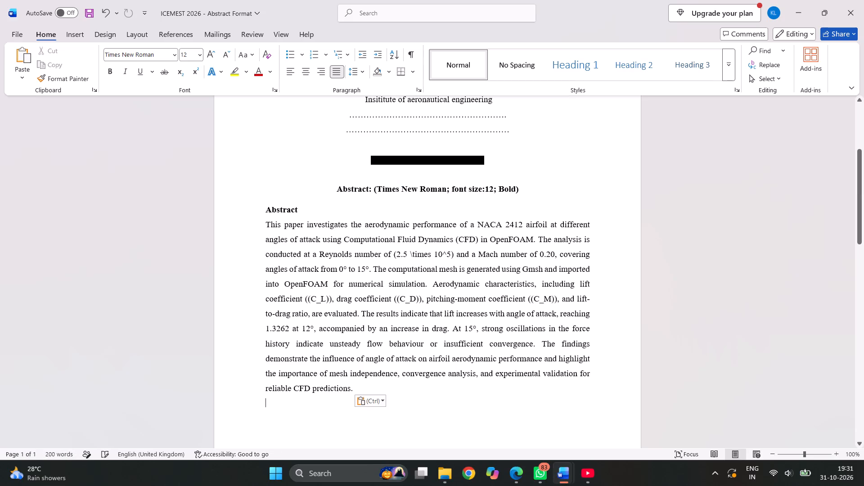
# Delete the duplicate "Abstract" heading line pasted above the abstract paragraph.
pyautogui.click(305, 213)
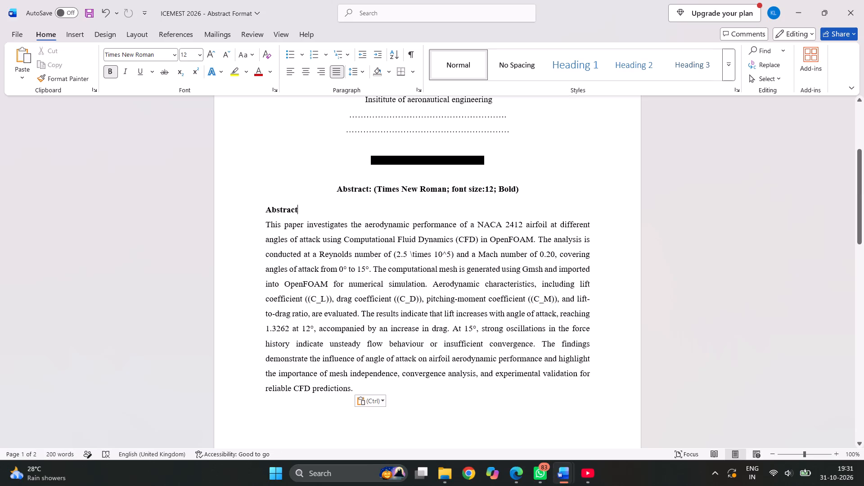
pyautogui.press('BackSpace')
pyautogui.press('BackSpace')
pyautogui.press('BackSpace')
pyautogui.press('BackSpace')
pyautogui.press('BackSpace')
pyautogui.press('BackSpace')
pyautogui.press('BackSpace')
pyautogui.press('BackSpace')
pyautogui.press('BackSpace')
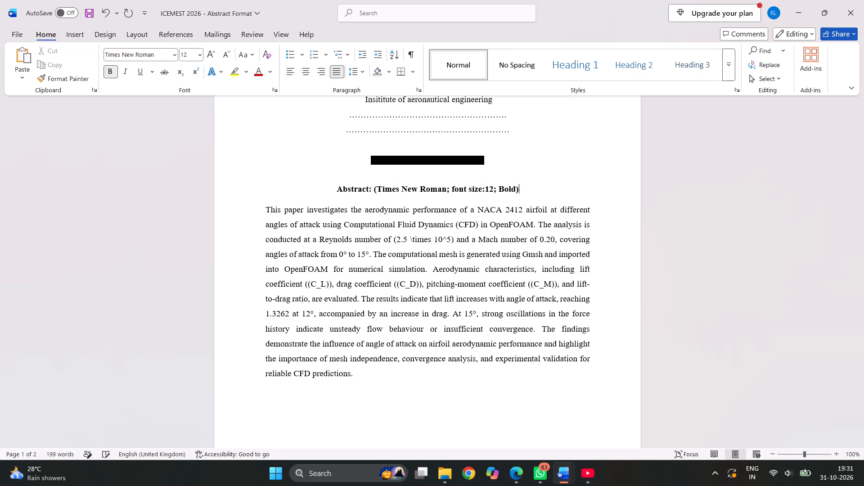
# Delete the "(Times New Roman; font size:12; Bold)" note after the centred "Abstract:" heading.
pyautogui.press('BackSpace')
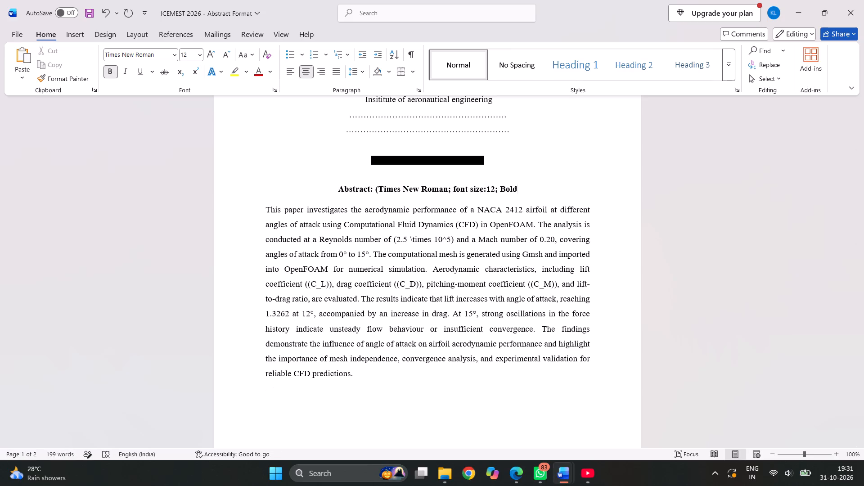
pyautogui.press('BackSpace')
pyautogui.press('BackSpace')
pyautogui.press('BackSpace')
pyautogui.press('BackSpace')
pyautogui.press('BackSpace')
pyautogui.press('BackSpace')
pyautogui.press('BackSpace')
pyautogui.press('BackSpace')
pyautogui.press('BackSpace')
pyautogui.press('BackSpace')
pyautogui.press('BackSpace')
pyautogui.press('BackSpace')
pyautogui.press('BackSpace')
pyautogui.press('BackSpace')
pyautogui.press('BackSpace')
pyautogui.press('BackSpace')
pyautogui.press('BackSpace')
pyautogui.press('BackSpace')
pyautogui.press('BackSpace')
pyautogui.press('BackSpace')
pyautogui.press('BackSpace')
pyautogui.press('BackSpace')
pyautogui.press('BackSpace')
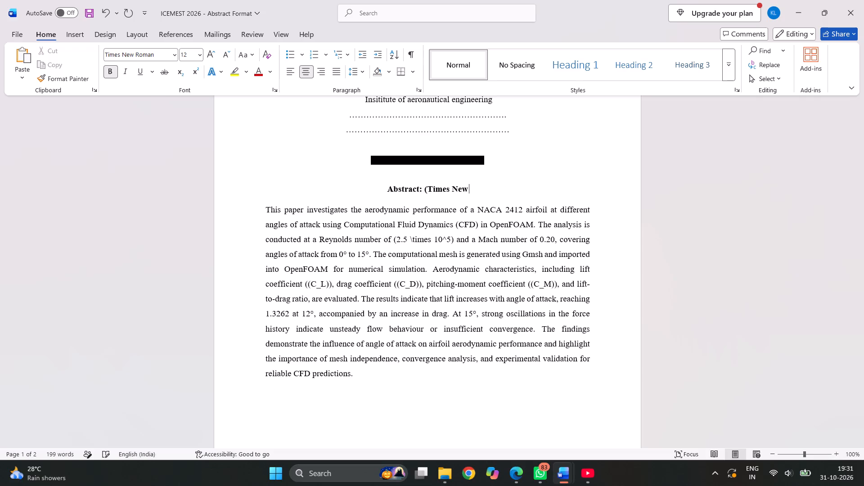
pyautogui.press('BackSpace')
pyautogui.press('BackSpace')
pyautogui.press('BackSpace')
pyautogui.press('BackSpace')
pyautogui.press('BackSpace')
pyautogui.press('BackSpace')
pyautogui.press('BackSpace')
pyautogui.press('BackSpace')
pyautogui.press('BackSpace')
pyautogui.press('BackSpace')
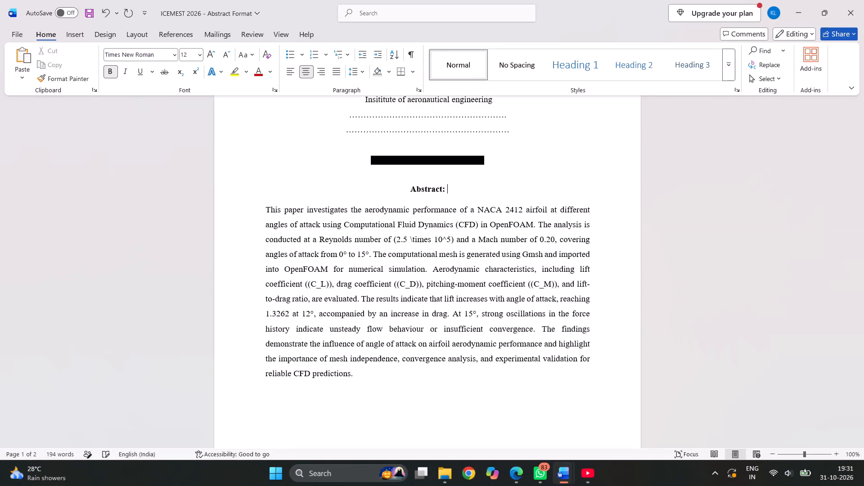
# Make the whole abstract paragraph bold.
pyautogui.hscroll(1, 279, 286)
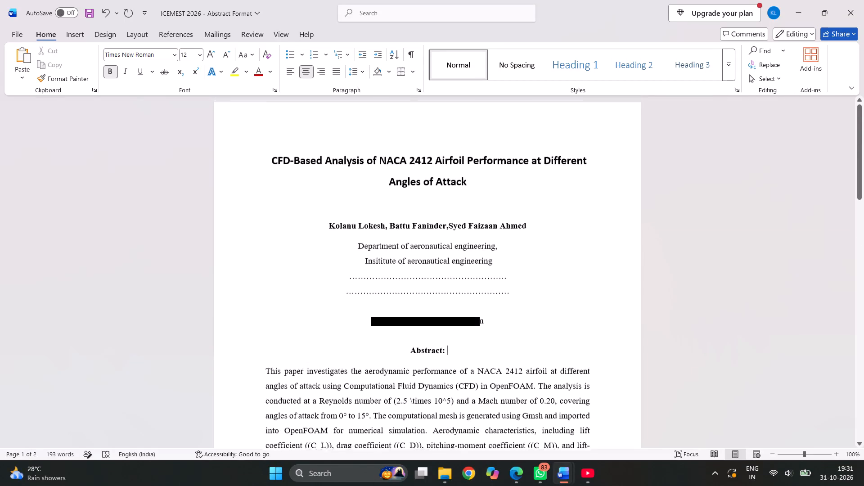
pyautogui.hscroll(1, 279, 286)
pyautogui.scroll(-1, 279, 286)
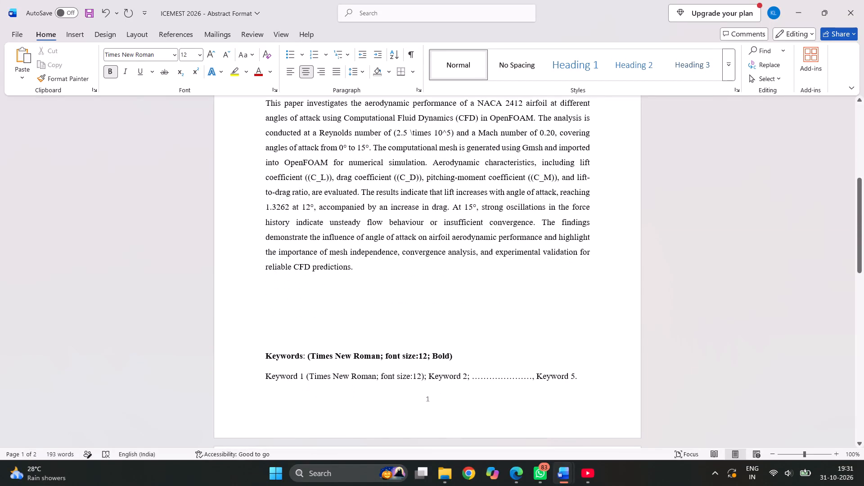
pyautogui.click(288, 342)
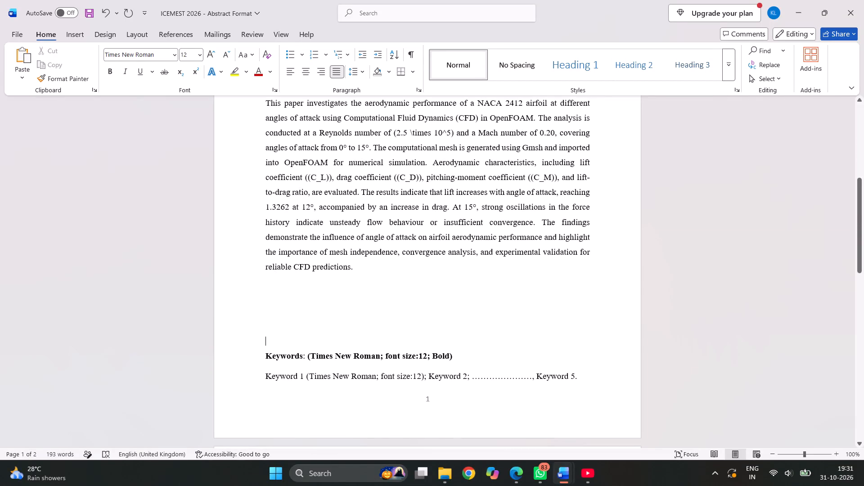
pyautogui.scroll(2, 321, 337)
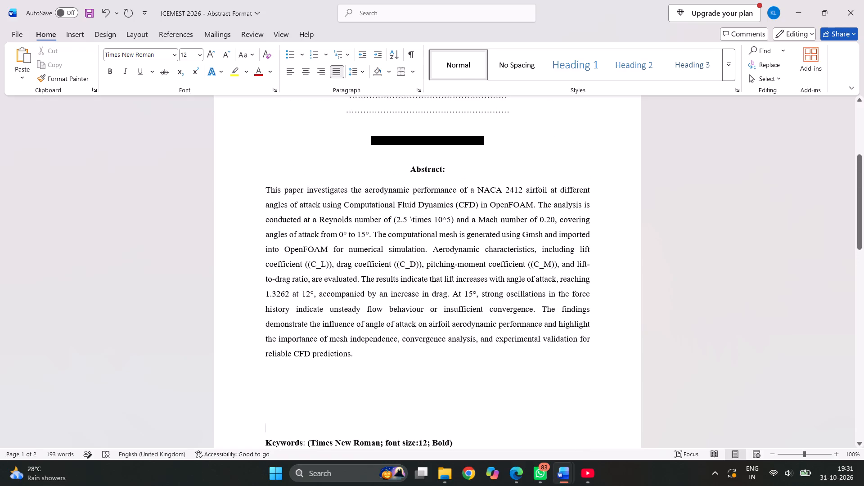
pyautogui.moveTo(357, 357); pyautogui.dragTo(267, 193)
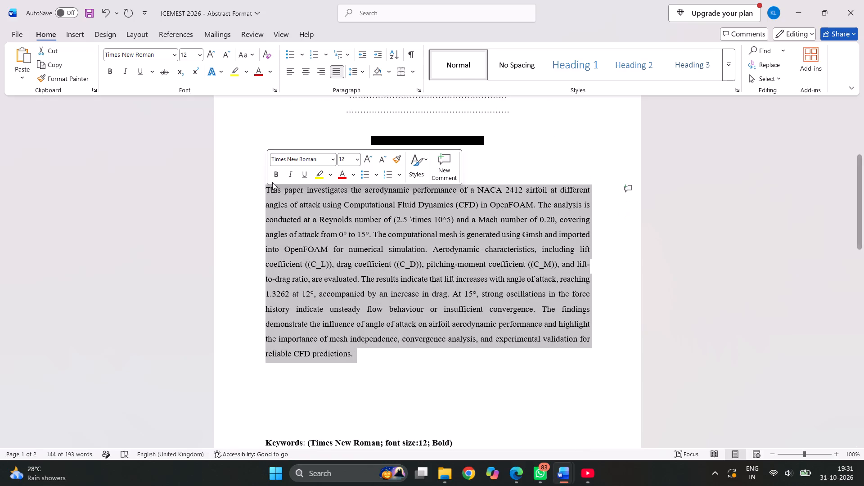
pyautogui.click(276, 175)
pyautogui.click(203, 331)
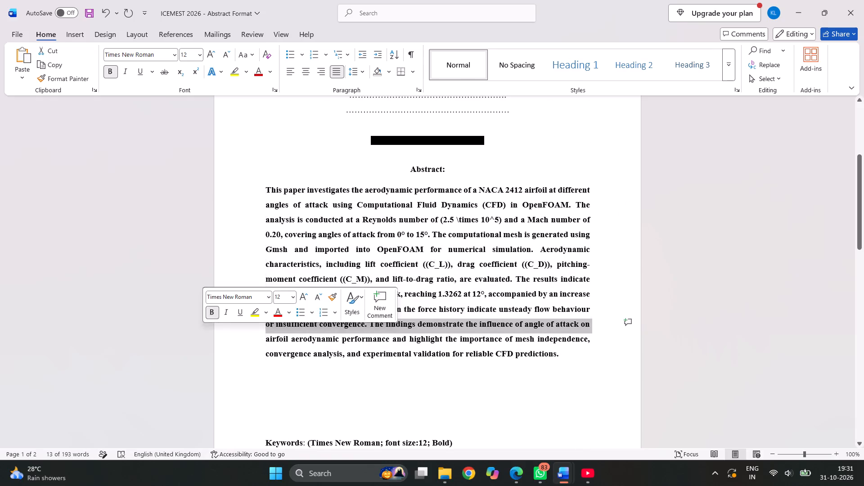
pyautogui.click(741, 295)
# Delete the extra blank lines between the abstract paragraph and the Keywords heading, leaving one blank line.
pyautogui.scroll(-1, 741, 295)
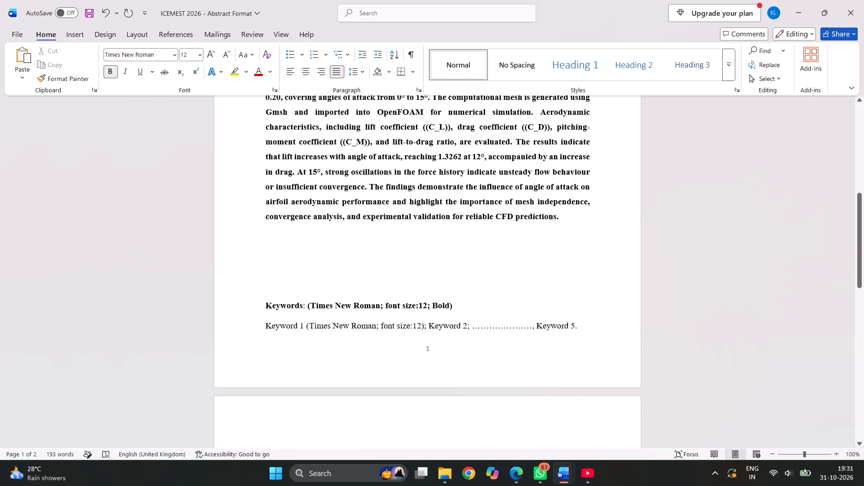
pyautogui.scroll(-1, 741, 295)
pyautogui.click(358, 265)
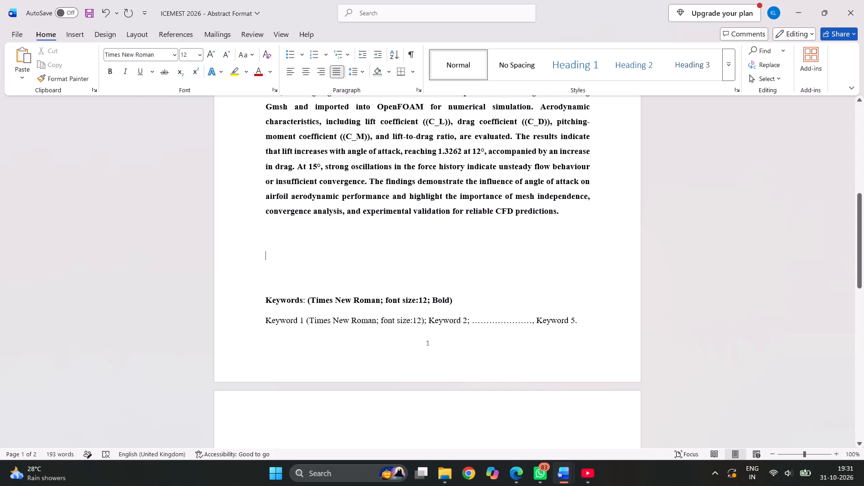
pyautogui.press('BackSpace')
pyautogui.press('Down')
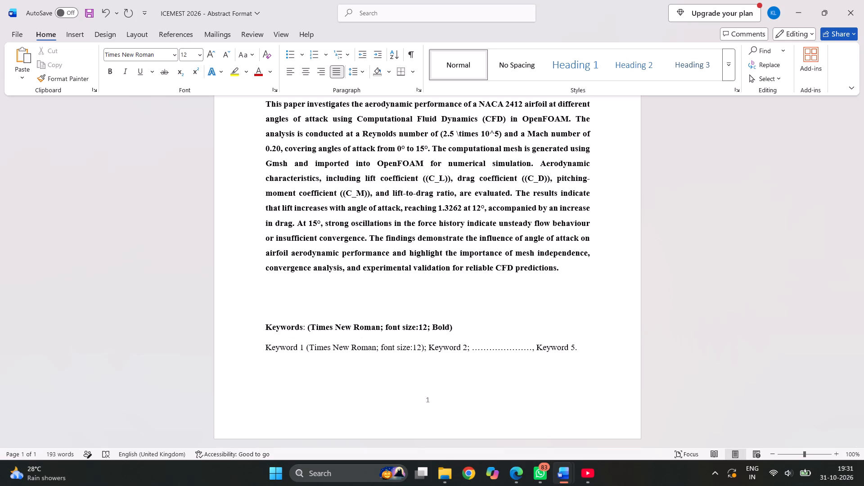
pyautogui.press('BackSpace')
pyautogui.press('Down')
pyautogui.press('BackSpace')
pyautogui.press('BackSpace')
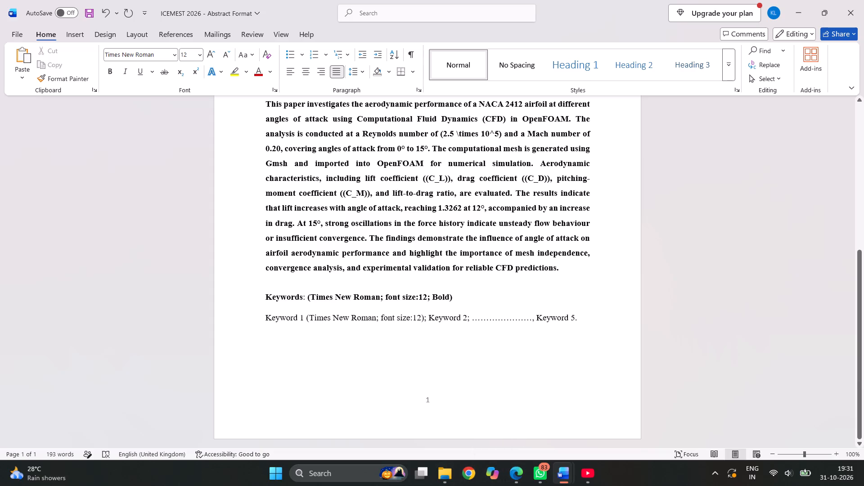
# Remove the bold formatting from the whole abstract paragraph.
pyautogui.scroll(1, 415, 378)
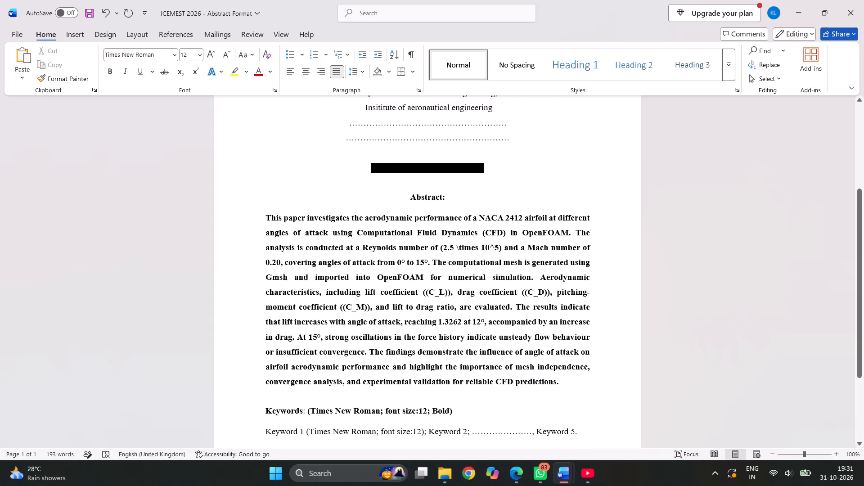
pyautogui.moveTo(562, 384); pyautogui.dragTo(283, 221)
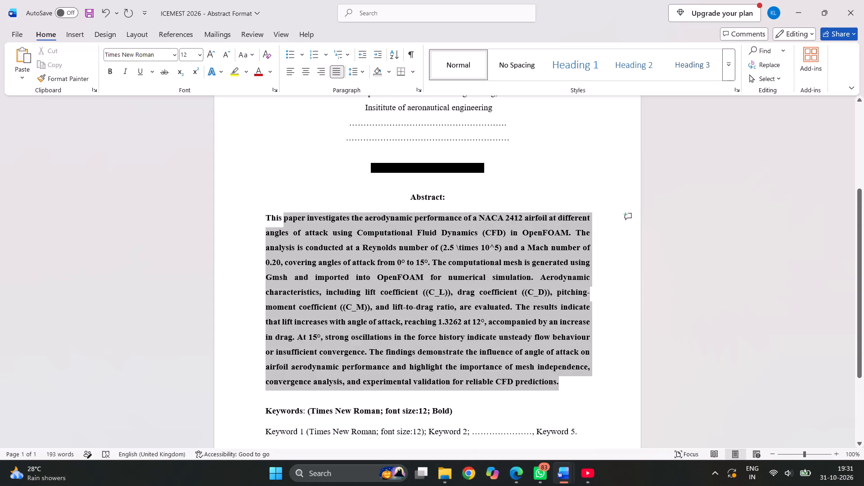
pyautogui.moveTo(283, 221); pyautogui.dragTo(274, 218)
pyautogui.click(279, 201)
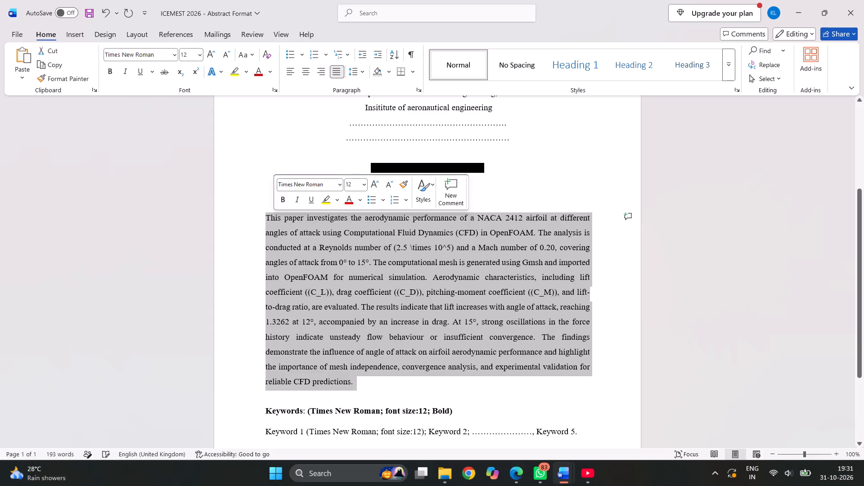
# Move the blank line's paragraph break from above the e-mail line into the abstract, after "The analysis is".
pyautogui.click(220, 258)
pyautogui.moveTo(518, 151); pyautogui.dragTo(516, 146)
pyautogui.moveTo(516, 146); pyautogui.dragTo(523, 155)
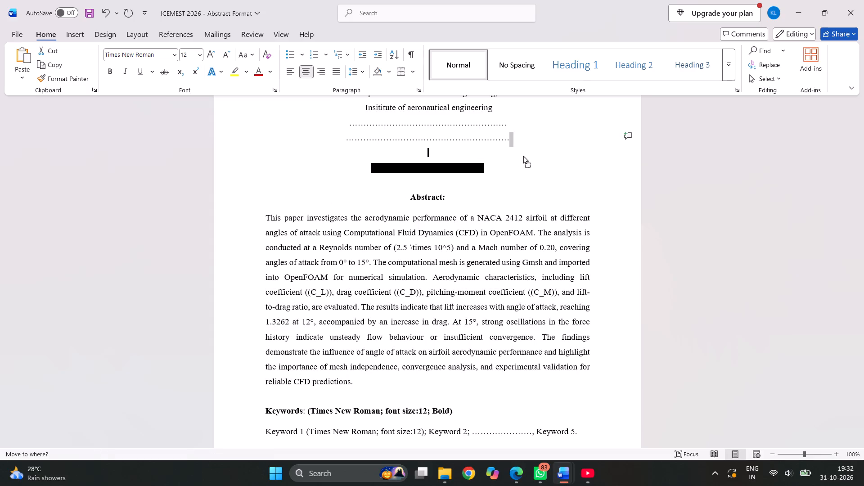
pyautogui.moveTo(523, 155); pyautogui.dragTo(684, 227)
pyautogui.click(684, 227)
# Copy the keyword list, from "NACA 2412" to "flow separation.", from the EDDP FINAL document and return to the abstract format.
pyautogui.scroll(-1, 684, 227)
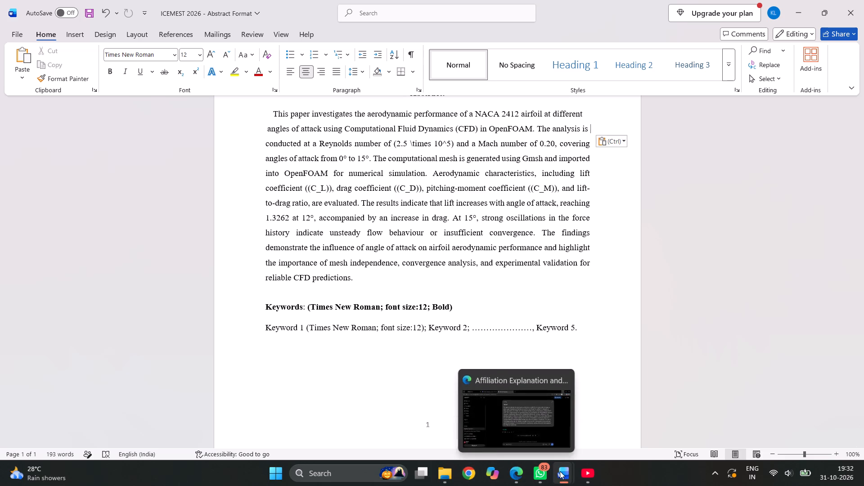
pyautogui.click(602, 431)
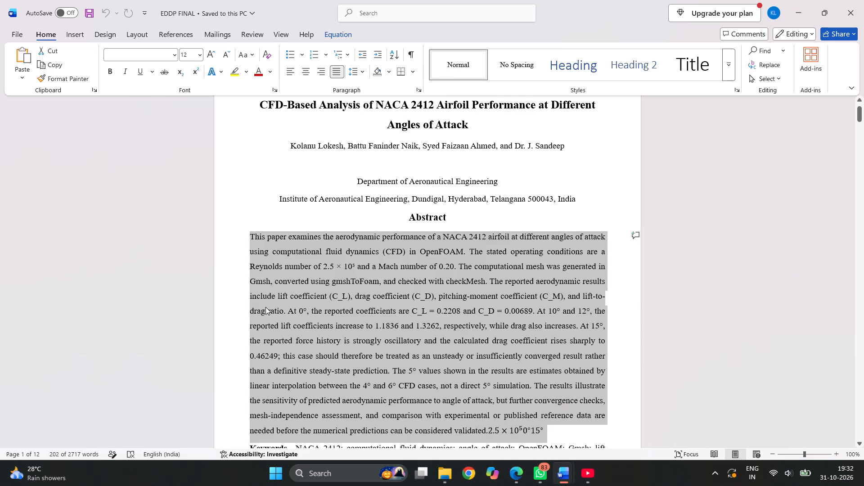
pyautogui.scroll(-1, 265, 307)
pyautogui.moveTo(296, 282); pyautogui.dragTo(325, 294)
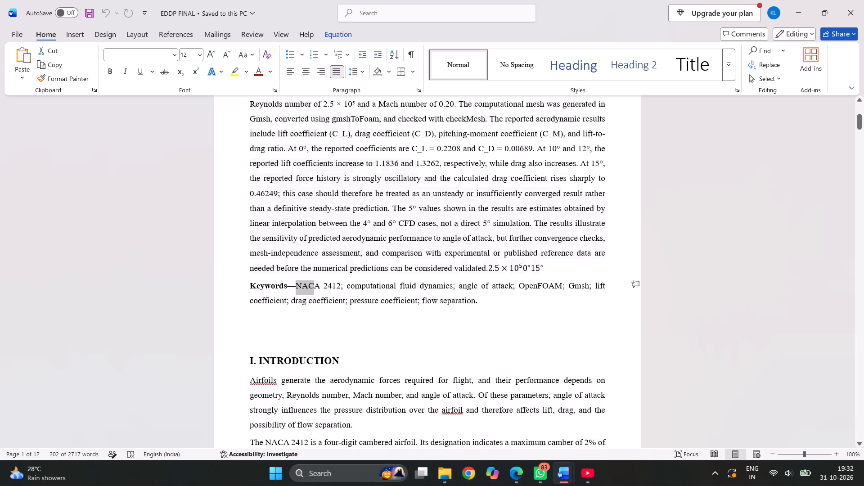
pyautogui.moveTo(325, 294); pyautogui.dragTo(477, 300)
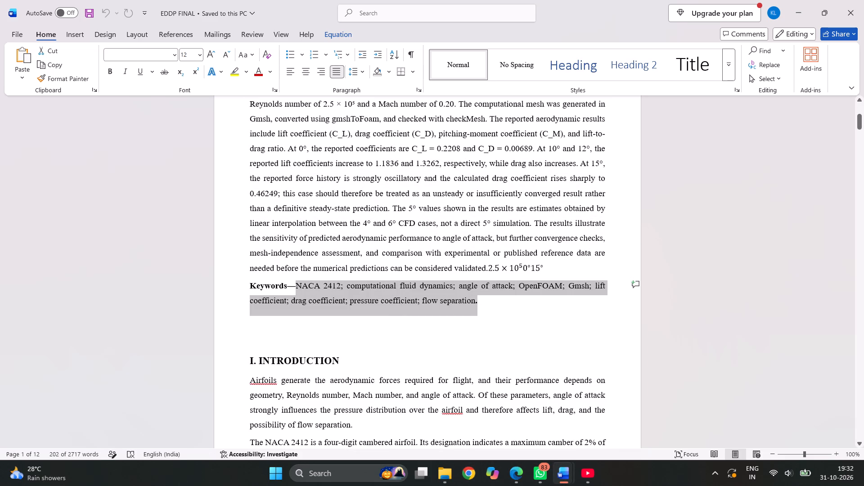
pyautogui.moveTo(477, 300); pyautogui.dragTo(477, 300)
pyautogui.hotkey('ctrl', 'c')
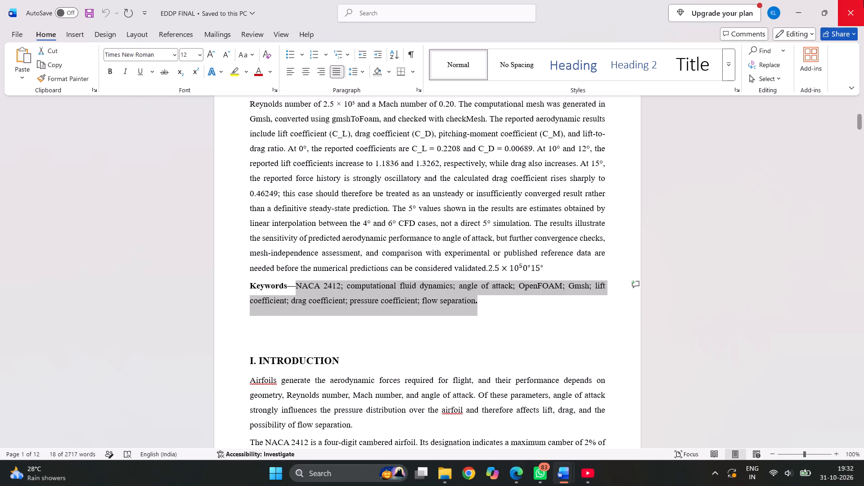
pyautogui.click(805, 8)
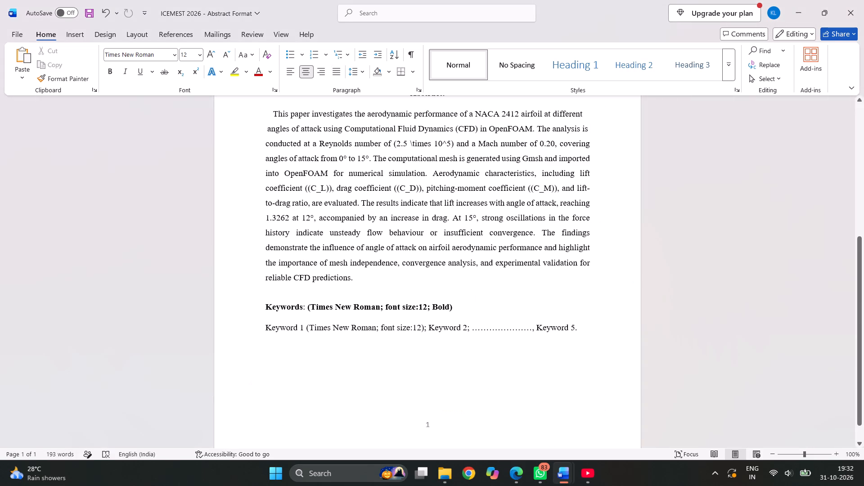
# Replace the formatting note and placeholder keywords after "Keywords:" with the copied keyword list.
pyautogui.moveTo(579, 329); pyautogui.dragTo(379, 313)
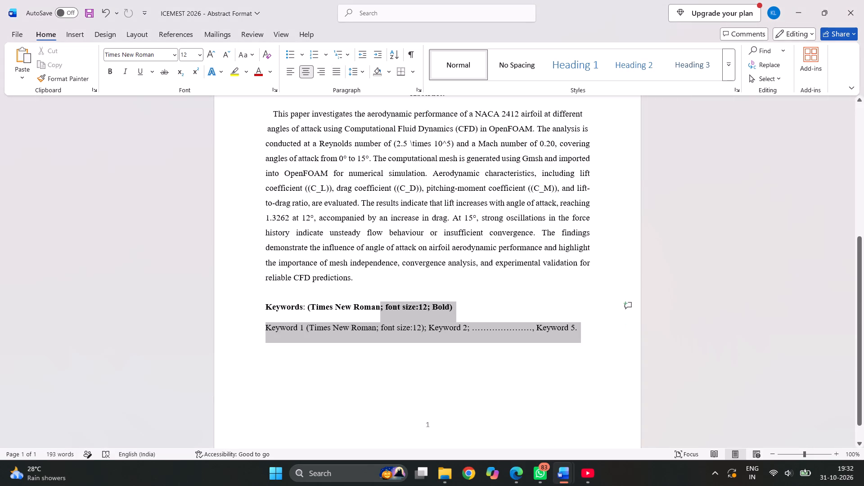
pyautogui.moveTo(379, 313); pyautogui.dragTo(311, 308)
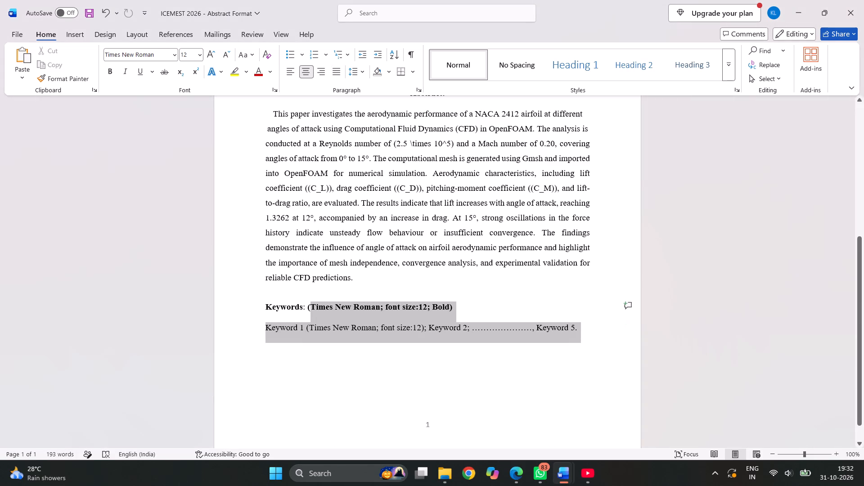
pyautogui.moveTo(311, 308); pyautogui.dragTo(307, 306)
pyautogui.press('BackSpace')
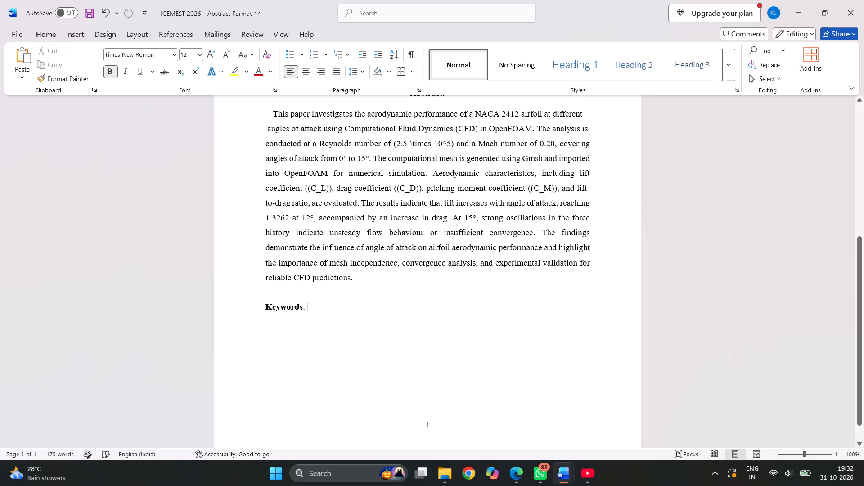
pyautogui.hotkey('ctrl', 'v')
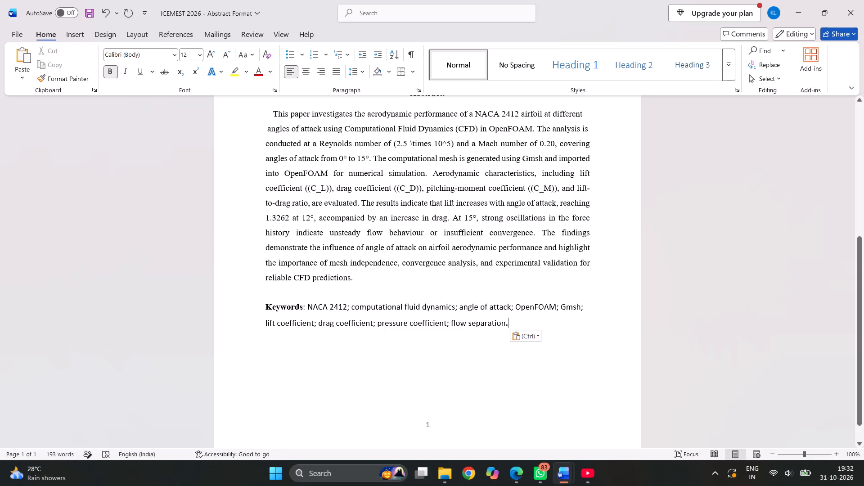
# Delete the blank line between the paper title and the author names.
pyautogui.scroll(3, 244, 333)
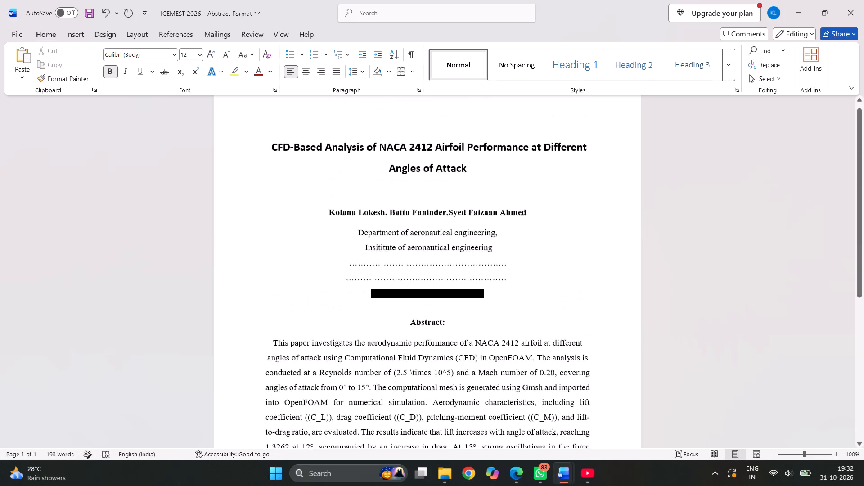
pyautogui.scroll(1, 244, 333)
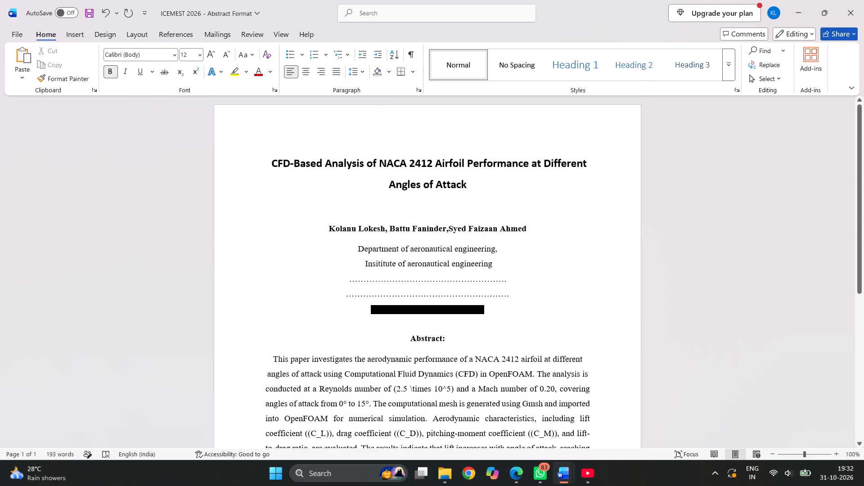
pyautogui.click(420, 211)
pyautogui.press('BackSpace')
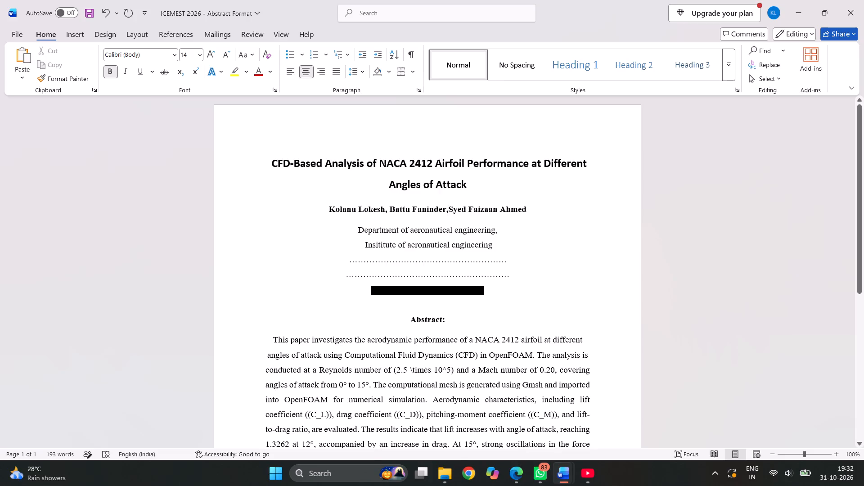
# Save the completed abstract format document.
pyautogui.scroll(-3, 398, 295)
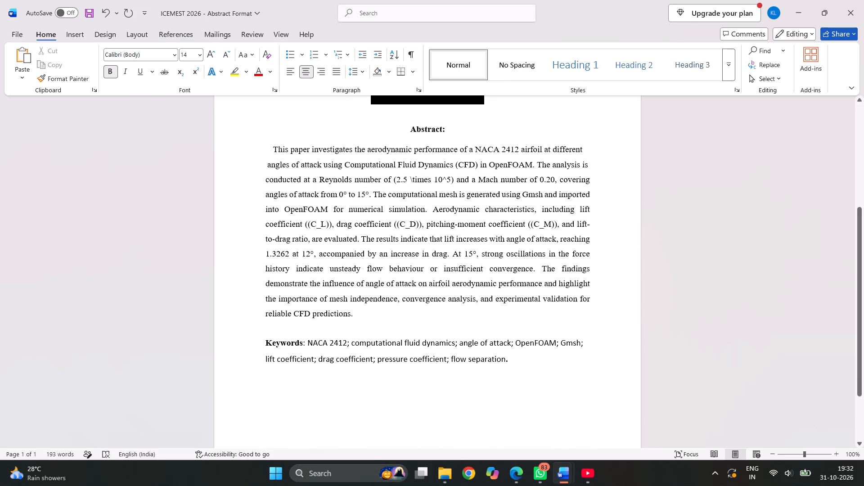
pyautogui.scroll(1, 398, 295)
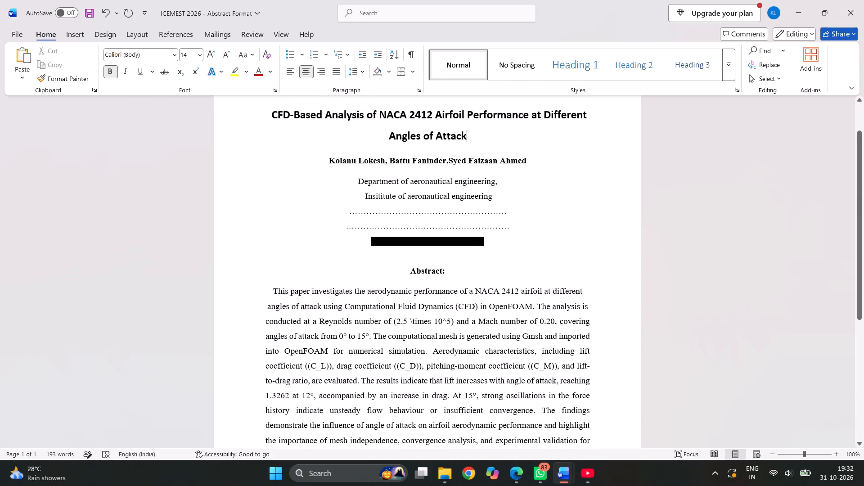
pyautogui.hotkey('ctrl', 's')
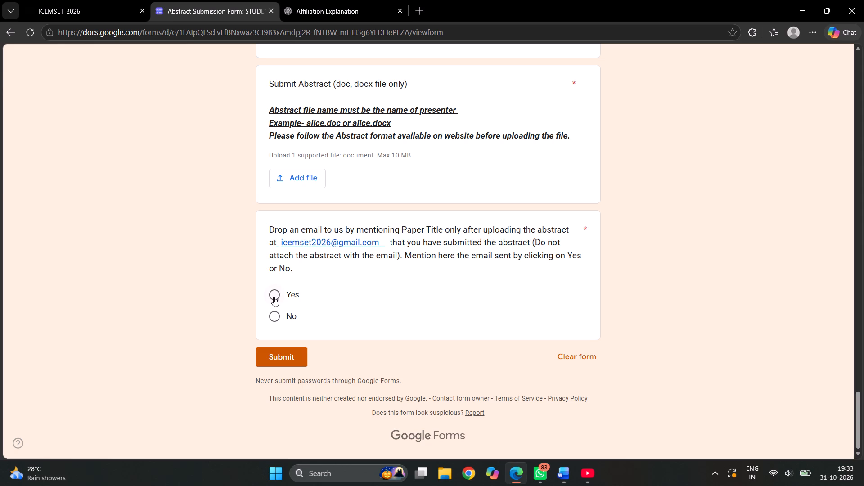
pyautogui.click(279, 180)
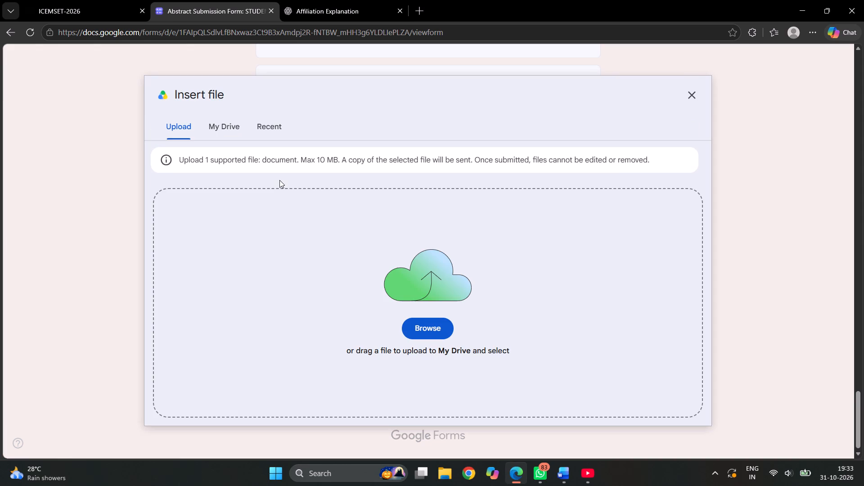
# Upload the "ICEMEST 2026 - Abstract Format" document from the Downloads folder to the abstract submission form.
pyautogui.click(423, 331)
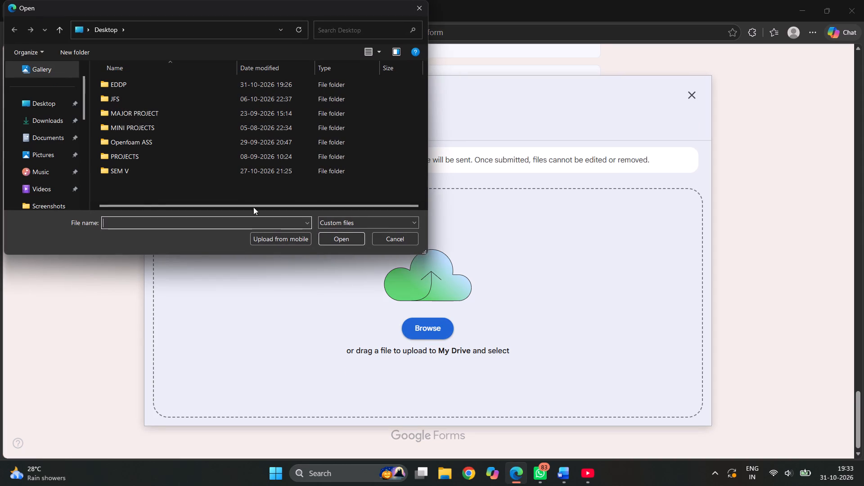
pyautogui.click(45, 118)
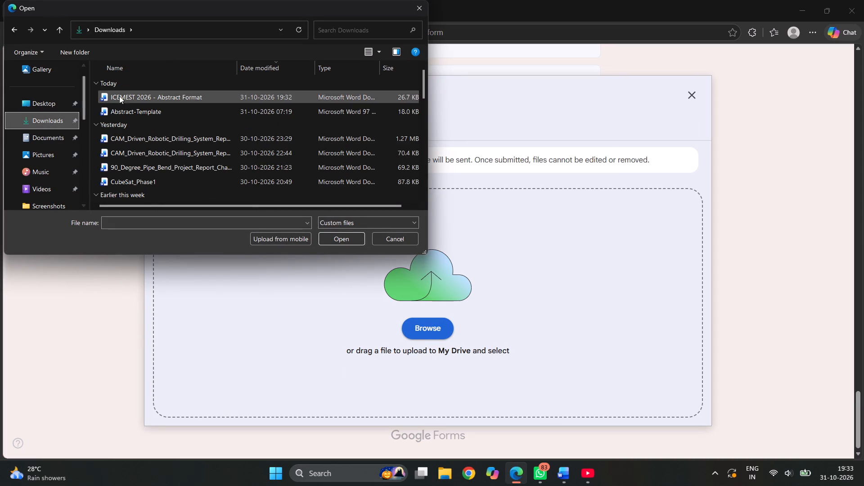
pyautogui.click(127, 95)
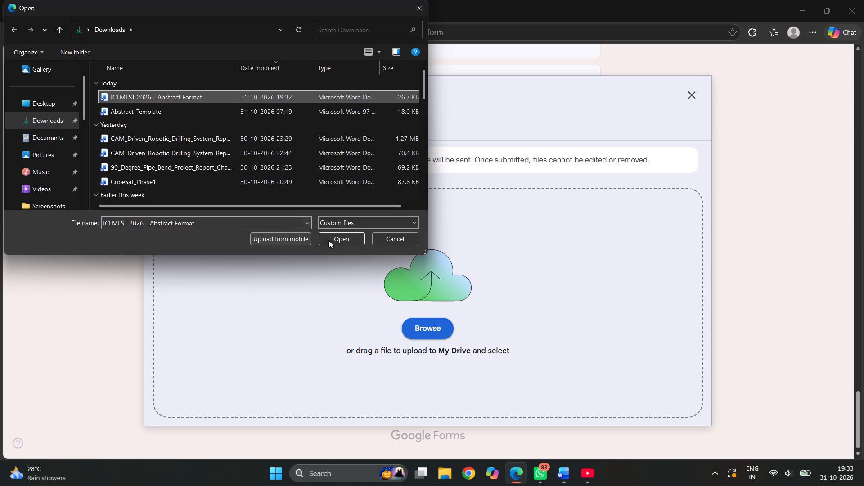
pyautogui.click(337, 241)
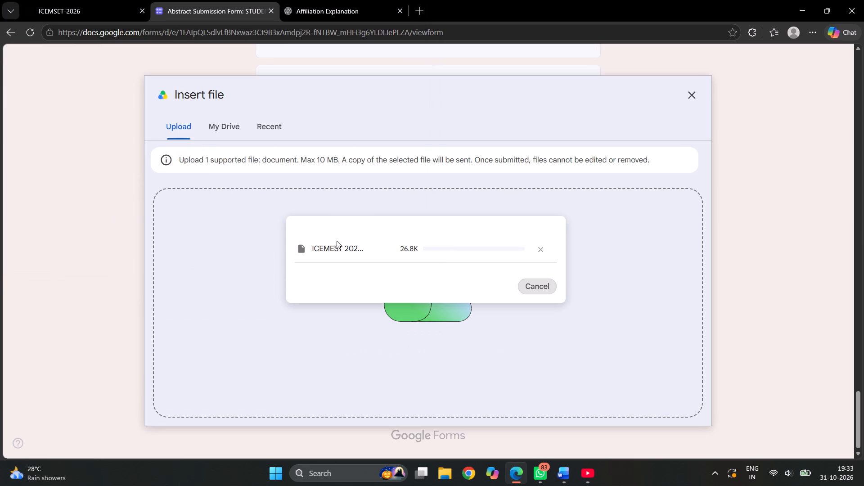
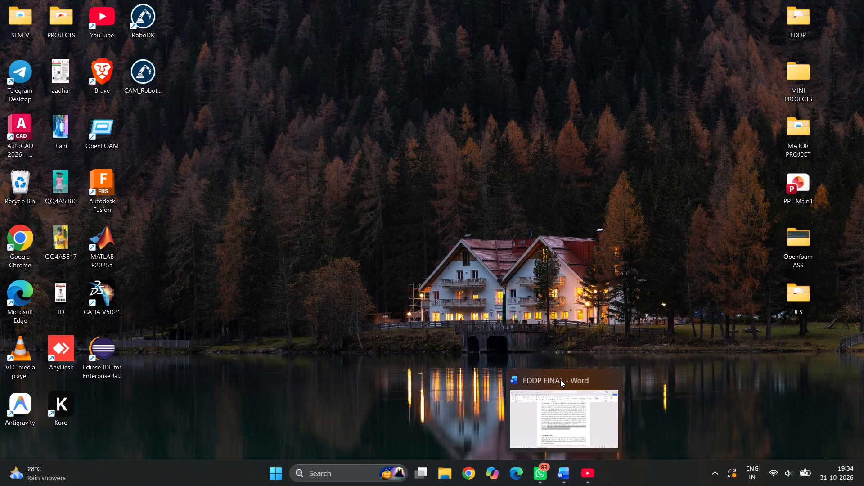
# Close the EDDP FINAL Word document and the YouTube app window, leaving the desktop clear.
pyautogui.click(610, 382)
pyautogui.click(583, 477)
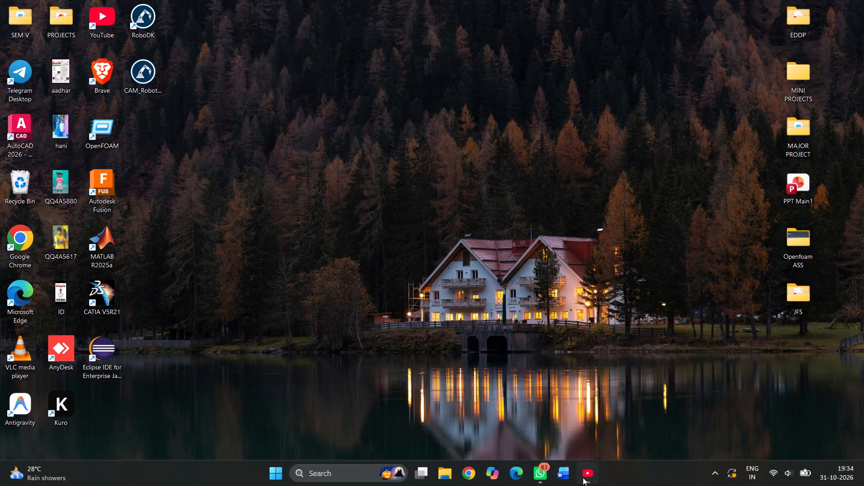
pyautogui.click(863, 0)
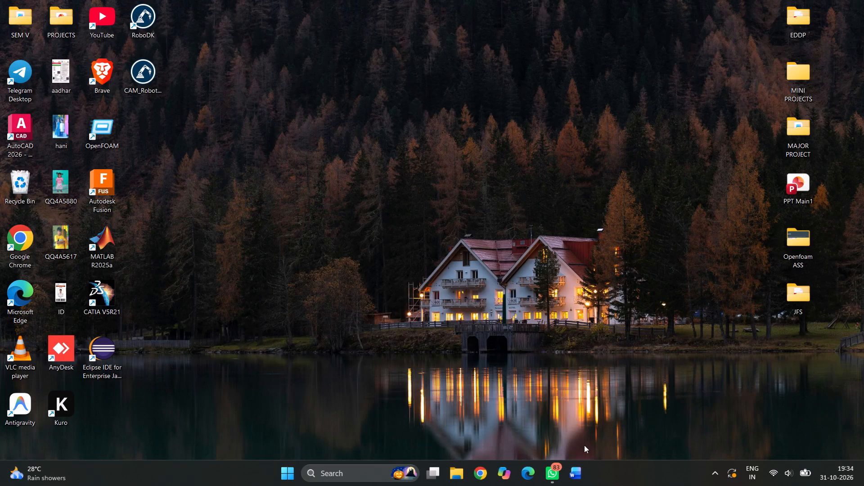
# Turn off the laptop's Bluetooth and return to the desktop.
pyautogui.click(787, 485)
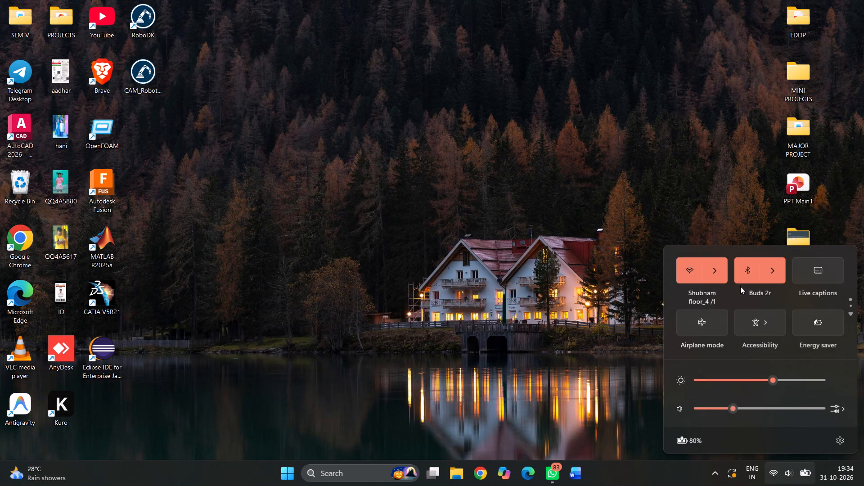
pyautogui.click(742, 277)
pyautogui.click(525, 260)
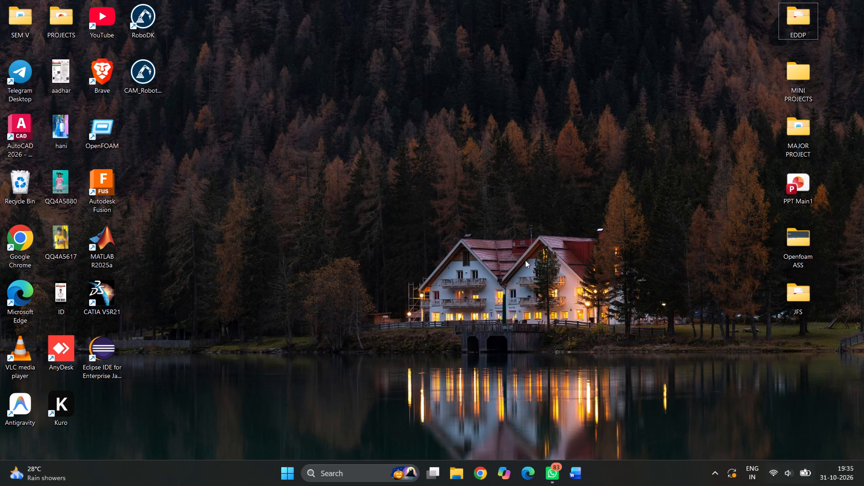